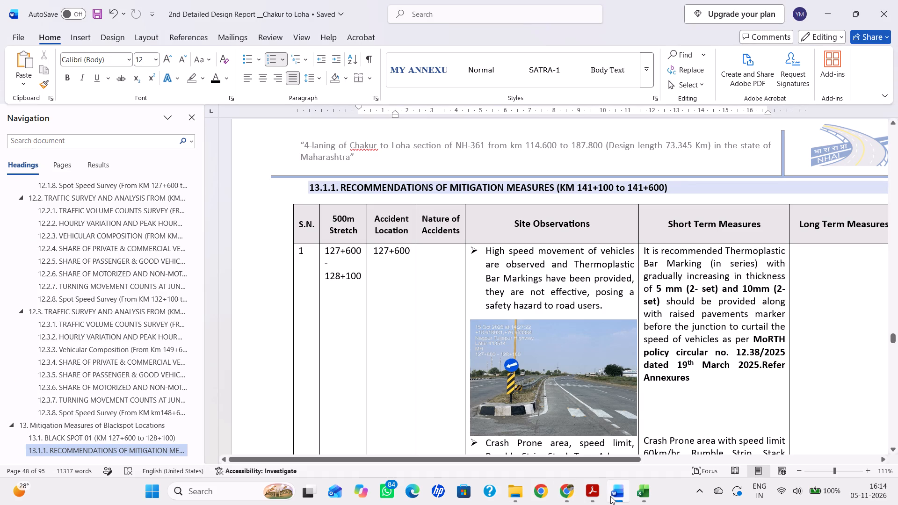
pyautogui.scroll(2, 647, 377)
pyautogui.scroll(-1, 647, 381)
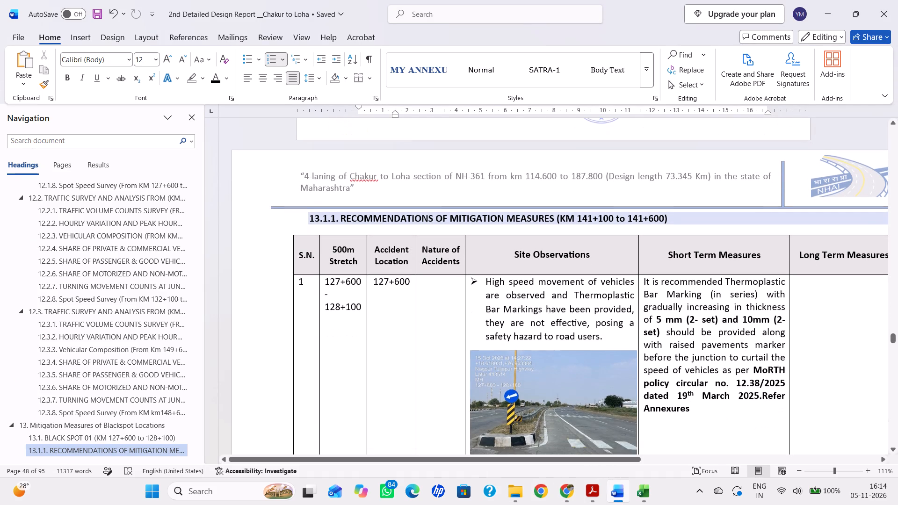
pyautogui.click(589, 491)
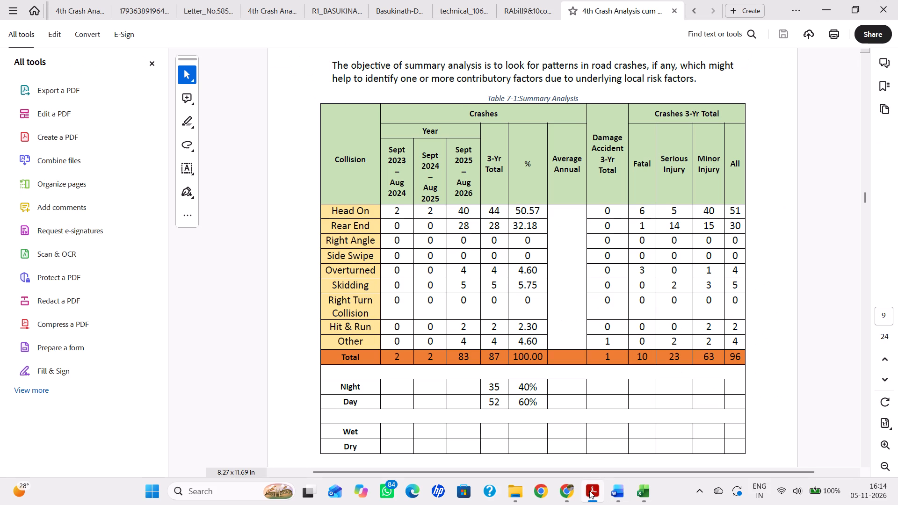
pyautogui.click(589, 491)
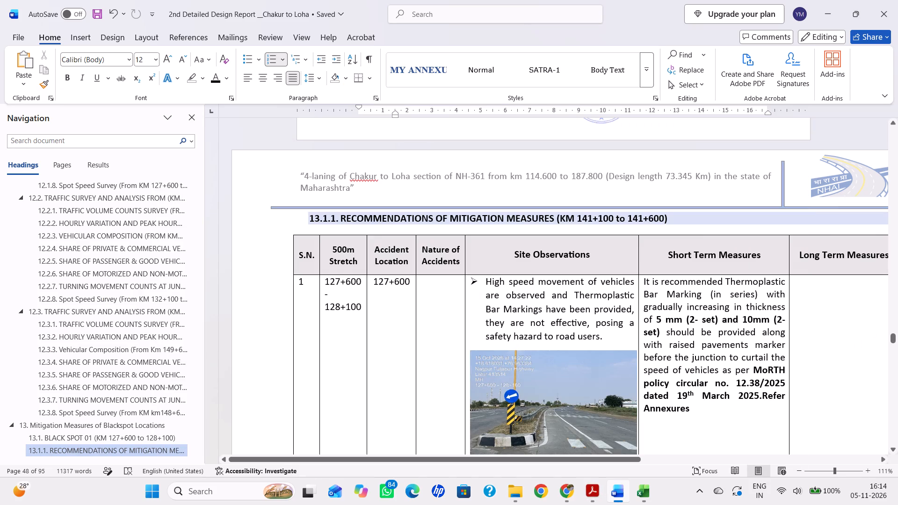
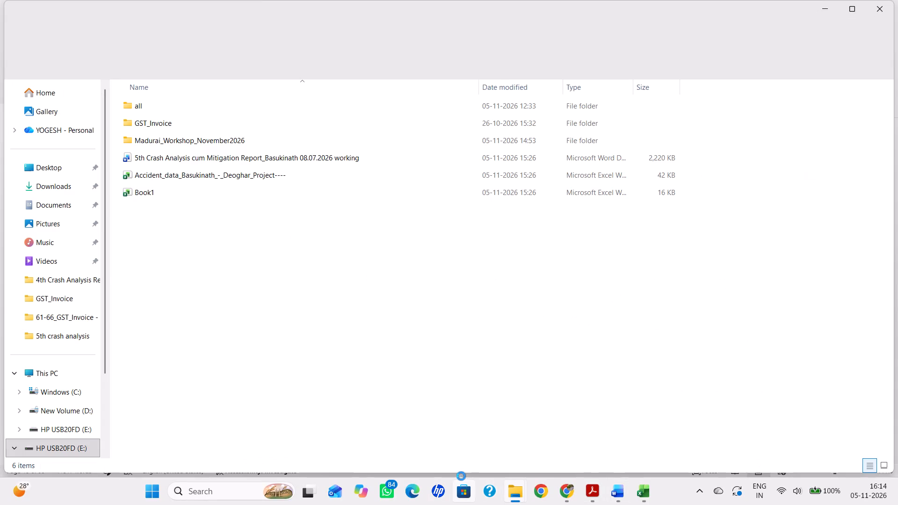
# Open the Word document "5th Crash Analysis cum Mitigation Report_Basukinath 08.07.2026 working" from the USB drive.
pyautogui.doubleClick(204, 151)
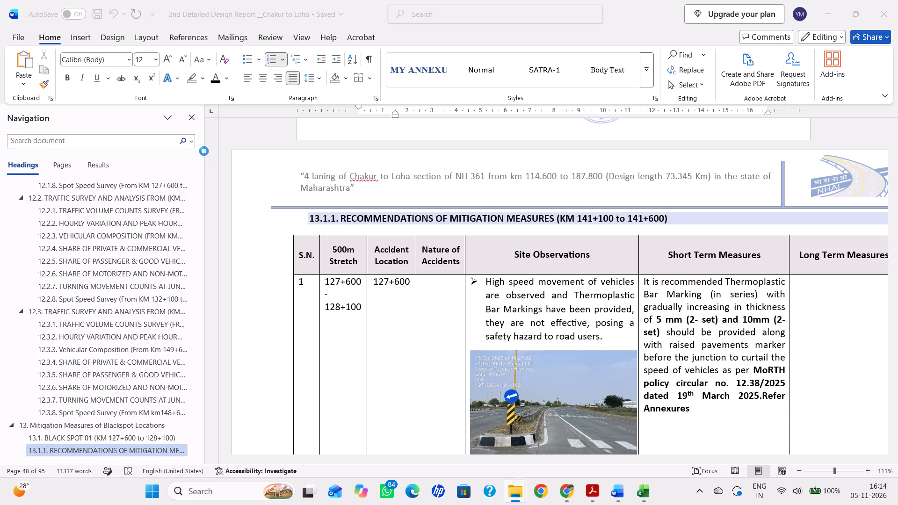
# Find section 7 of the Basukinath report and examine Table 7-1 Summary Analysis, including its collision types, yearly columns and totals.
pyautogui.scroll(-20, 438, 190)
pyautogui.scroll(-20, 438, 190)
pyautogui.scroll(-20, 438, 190)
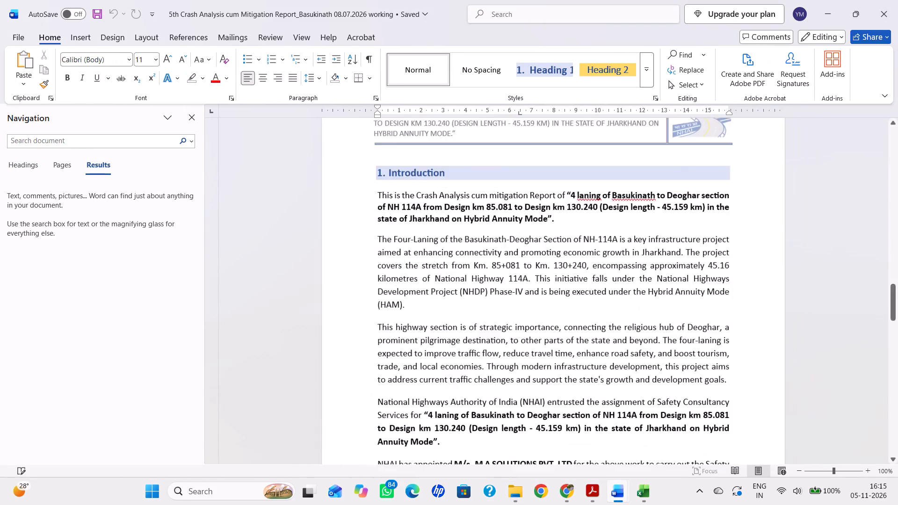
pyautogui.scroll(-20, 490, 338)
pyautogui.scroll(-20, 490, 338)
pyautogui.scroll(-10, 490, 338)
pyautogui.scroll(-20, 514, 346)
pyautogui.scroll(-17, 514, 346)
pyautogui.scroll(8, 517, 334)
pyautogui.scroll(-8, 518, 333)
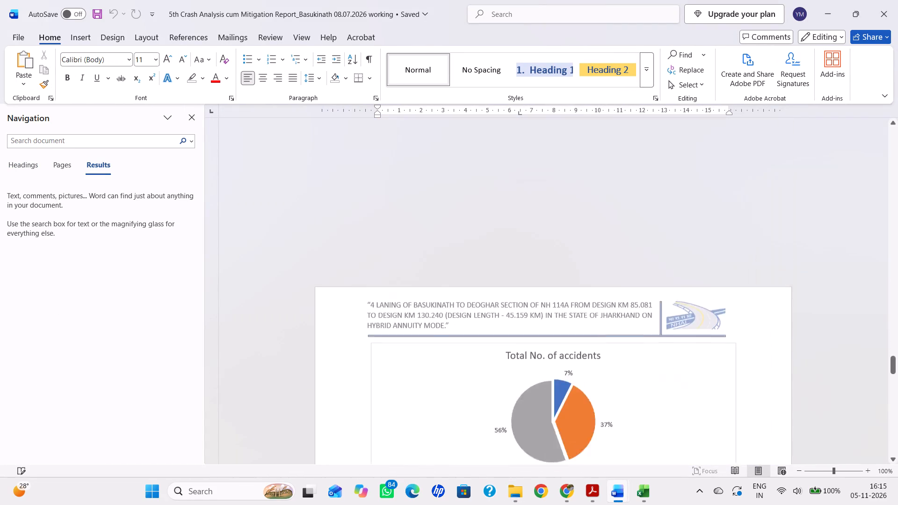
pyautogui.scroll(-20, 518, 333)
pyautogui.scroll(-14, 518, 333)
pyautogui.scroll(6, 520, 332)
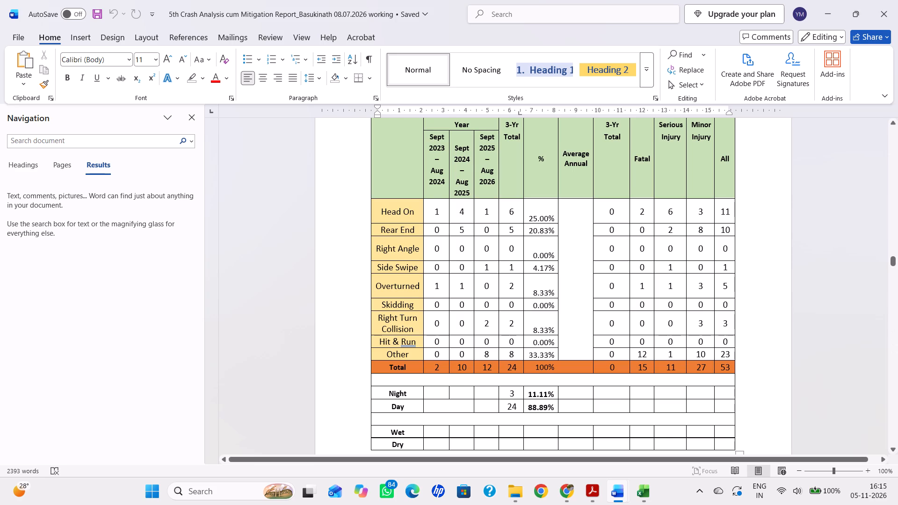
pyautogui.scroll(2, 525, 330)
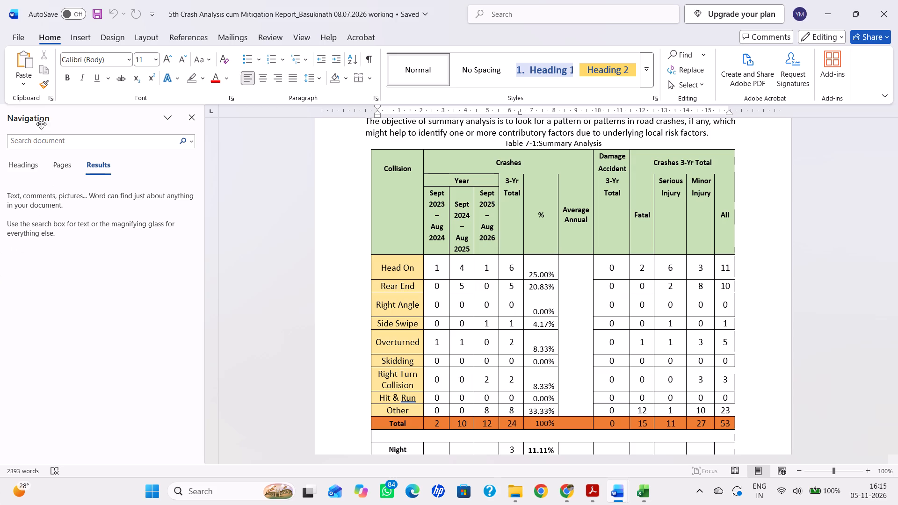
pyautogui.scroll(9, 531, 303)
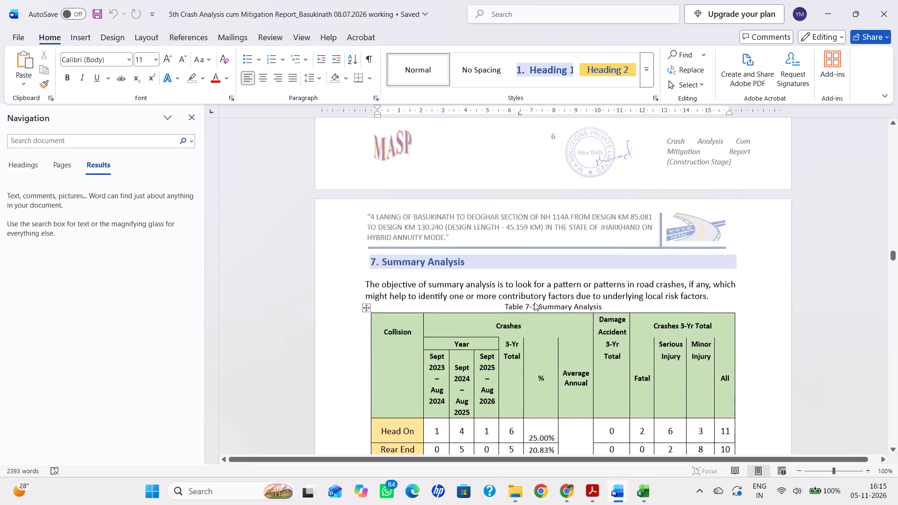
# Go back through the earlier sections of the report and examine the year-wise accident figures in Table 6-1 under Crash Analysis.
pyautogui.scroll(17, 534, 303)
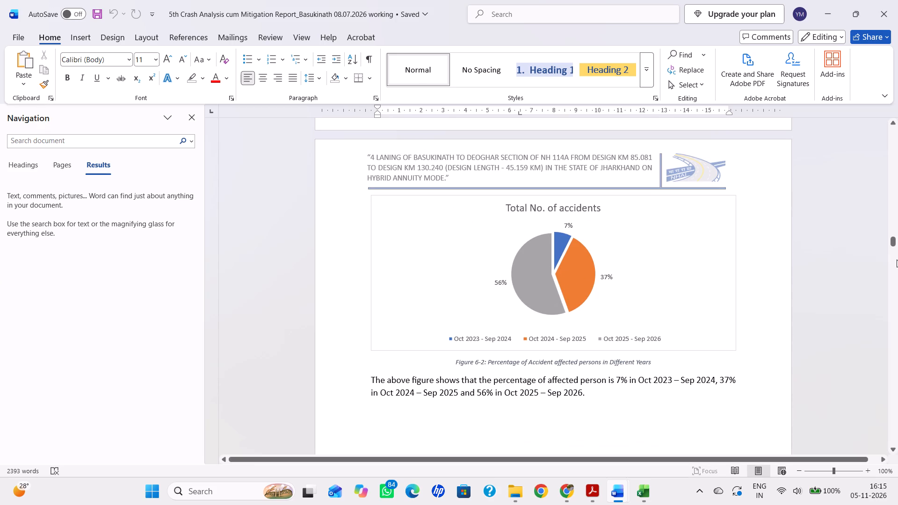
pyautogui.moveTo(893, 244); pyautogui.dragTo(897, 131)
pyautogui.scroll(-20, 732, 296)
pyautogui.scroll(-20, 732, 296)
pyautogui.scroll(-3, 732, 296)
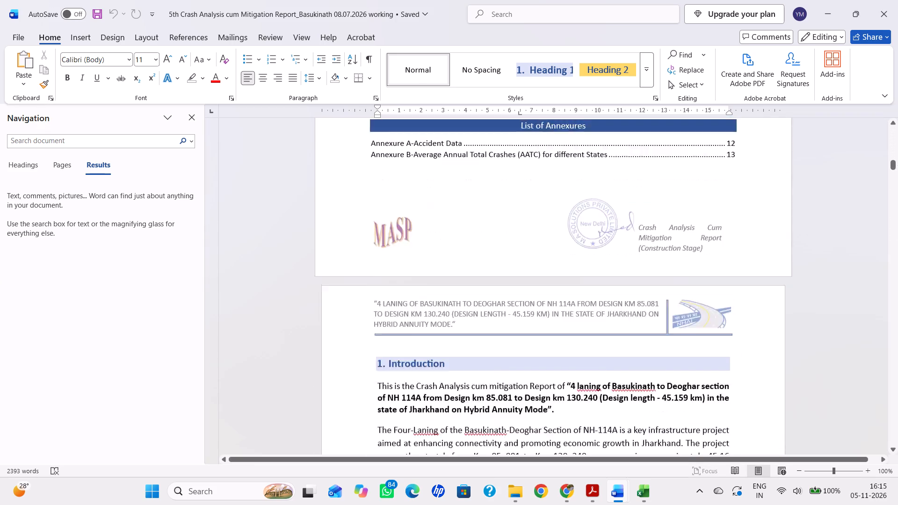
pyautogui.scroll(-20, 714, 299)
pyautogui.scroll(-11, 714, 299)
pyautogui.scroll(-13, 714, 299)
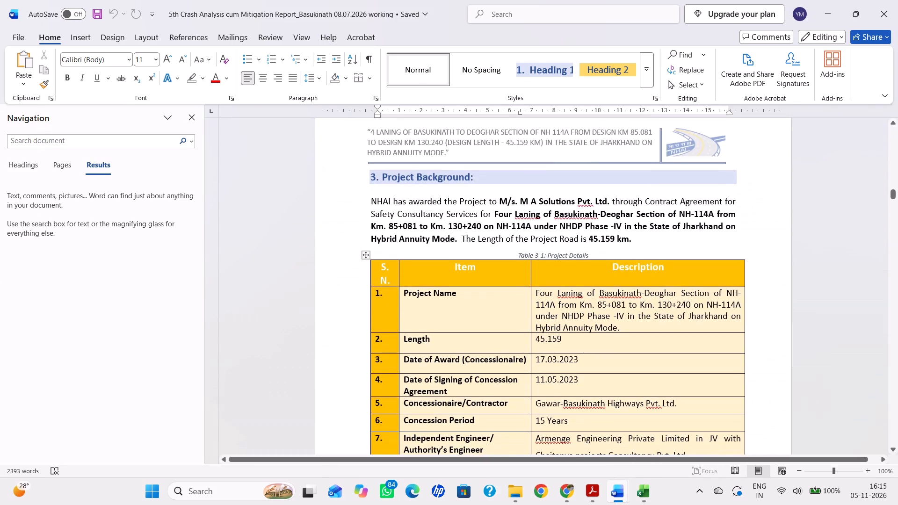
pyautogui.scroll(-20, 714, 299)
pyautogui.scroll(-3, 714, 299)
pyautogui.scroll(-20, 717, 299)
pyautogui.scroll(-2, 717, 299)
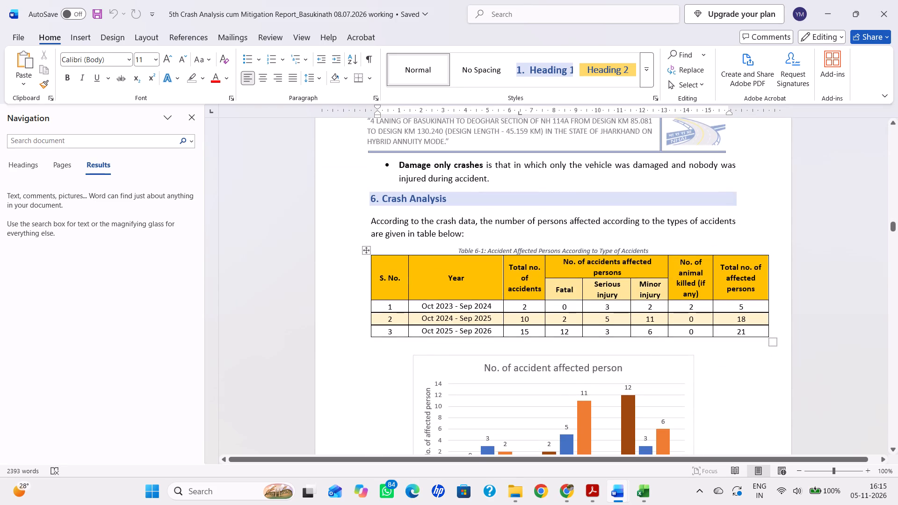
pyautogui.scroll(-18, 689, 273)
pyautogui.scroll(-9, 689, 273)
pyautogui.scroll(17, 689, 273)
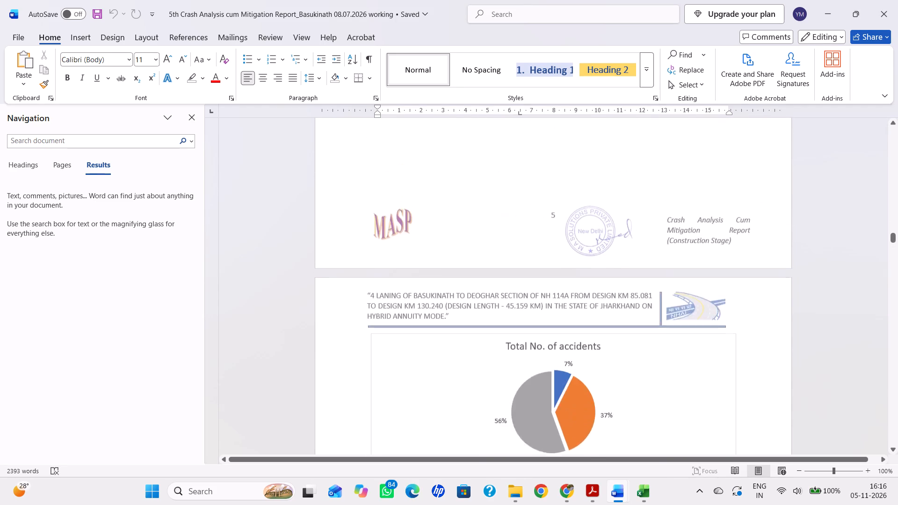
pyautogui.scroll(9, 688, 273)
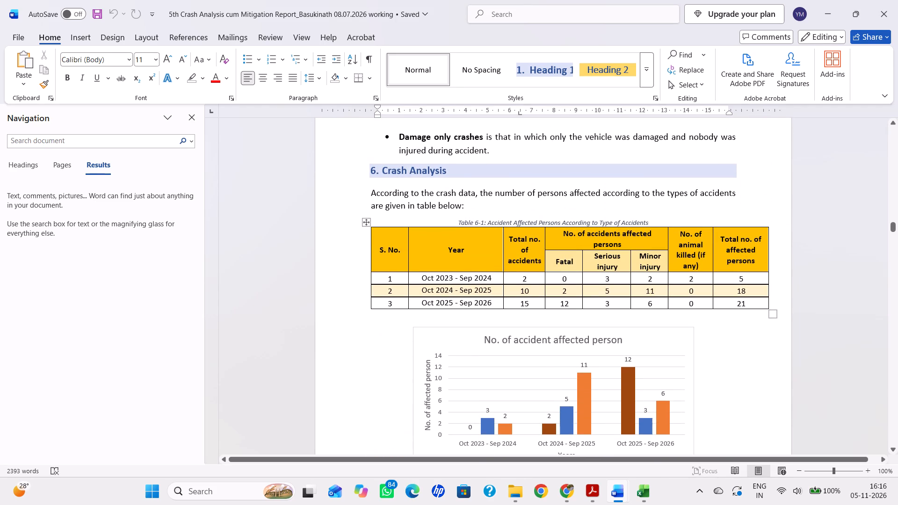
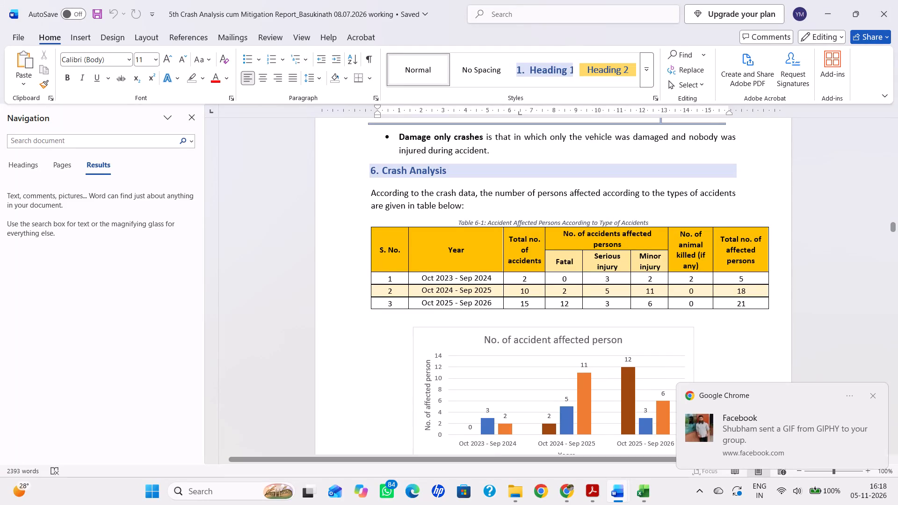
# In Table 7-1 Summary Analysis, change the first year column's heading to Oct 2023 – Sept 2024.
pyautogui.scroll(-20, 677, 271)
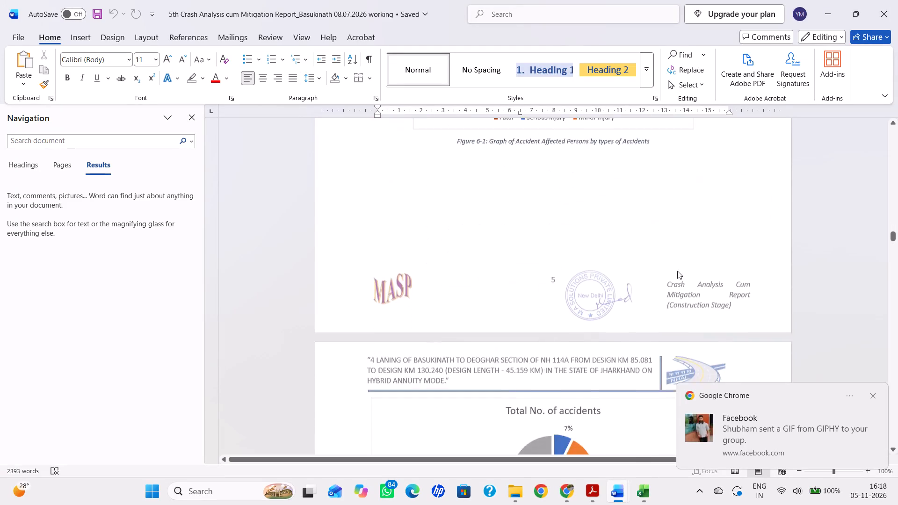
pyautogui.scroll(-2, 677, 271)
pyautogui.scroll(1, 681, 270)
pyautogui.scroll(20, 681, 270)
pyautogui.scroll(7, 681, 270)
pyautogui.scroll(-7, 669, 255)
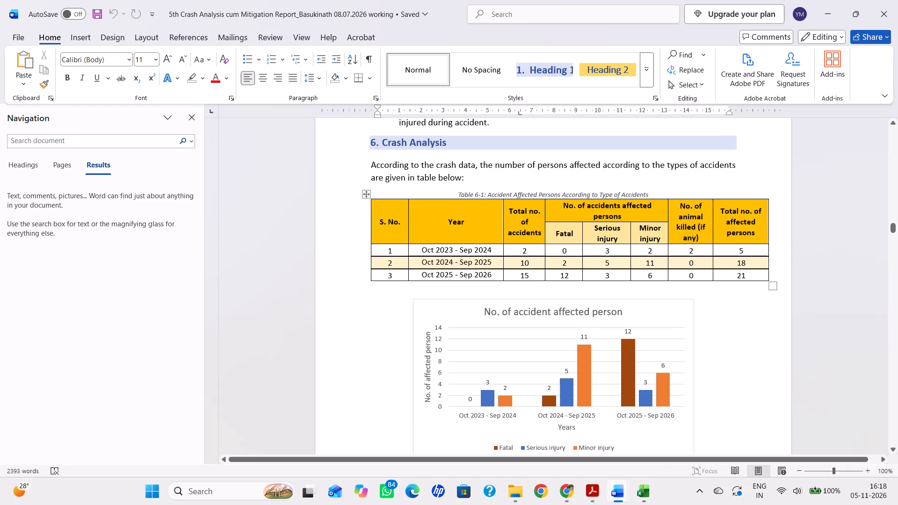
pyautogui.scroll(-8, 499, 291)
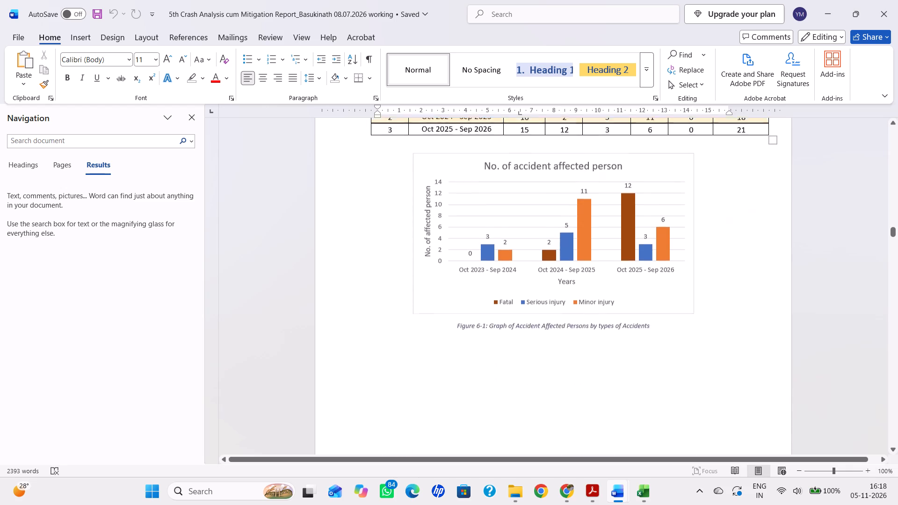
pyautogui.scroll(-20, 507, 311)
pyautogui.scroll(-9, 507, 311)
pyautogui.scroll(-14, 452, 87)
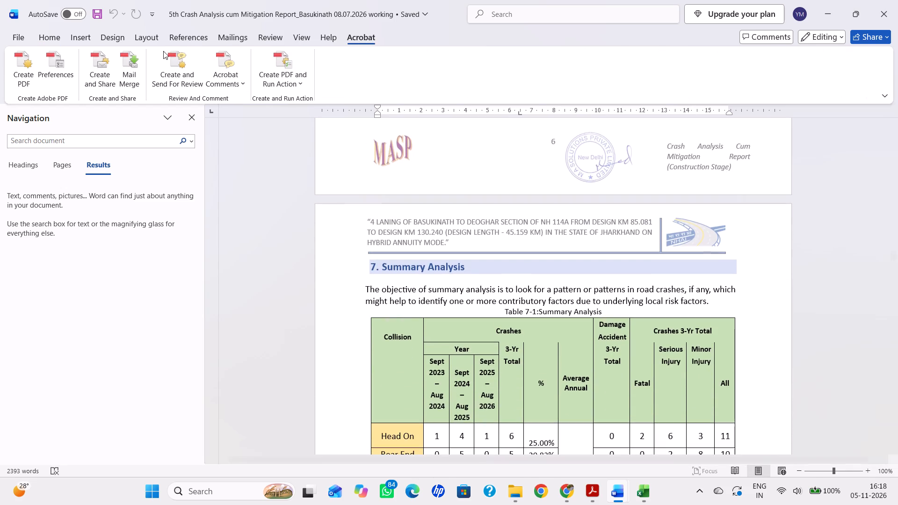
pyautogui.click(61, 36)
pyautogui.scroll(-5, 471, 232)
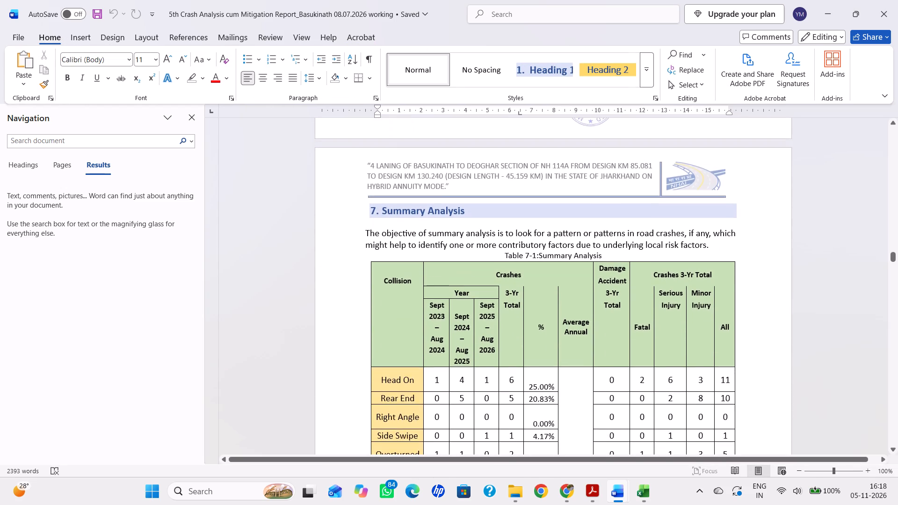
pyautogui.scroll(-1, 467, 270)
pyautogui.click(444, 193)
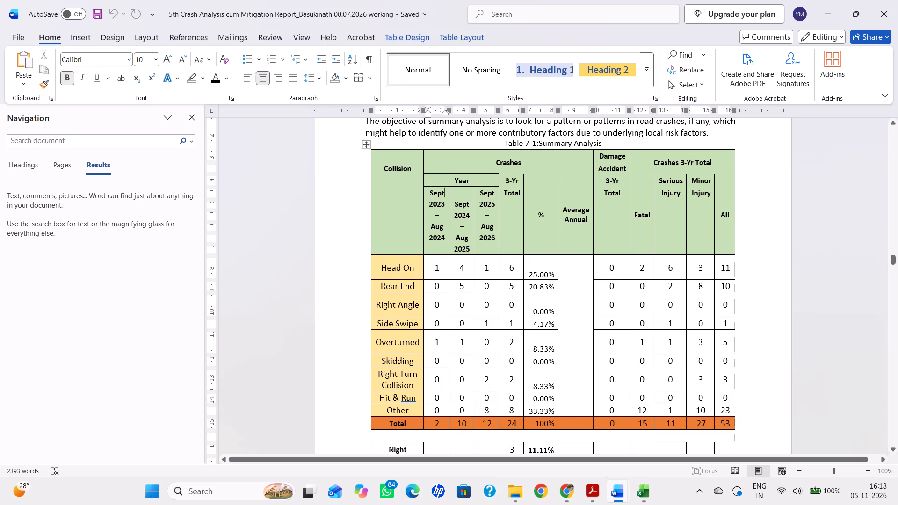
pyautogui.press('BackSpace')
pyautogui.press('BackSpace')
pyautogui.press('BackSpace')
pyautogui.press('BackSpace')
pyautogui.write('Oct')
pyautogui.press('Down')
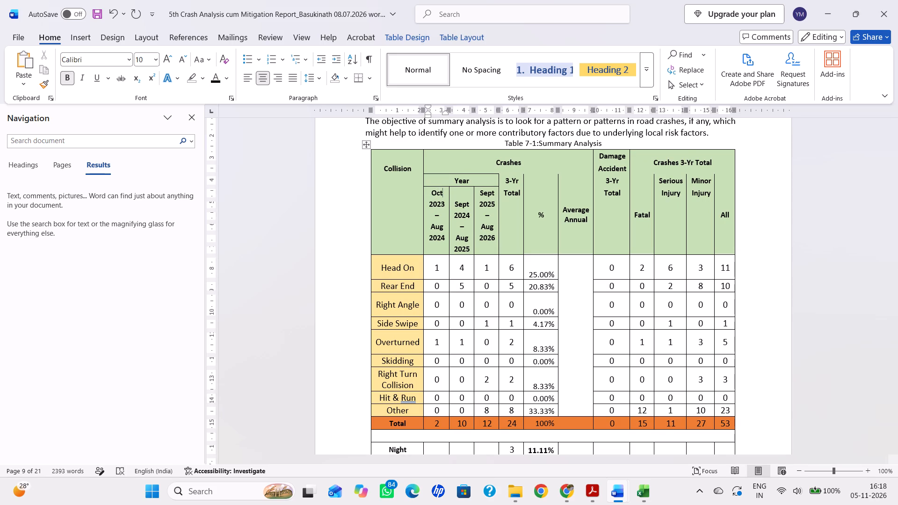
pyautogui.press('Down')
pyautogui.press('Down')
pyautogui.press('Down')
pyautogui.press('Up')
pyautogui.press('BackSpace')
pyautogui.press('BackSpace')
pyautogui.press('BackSpace')
pyautogui.hotkey('shift', 's')
pyautogui.write('ept')
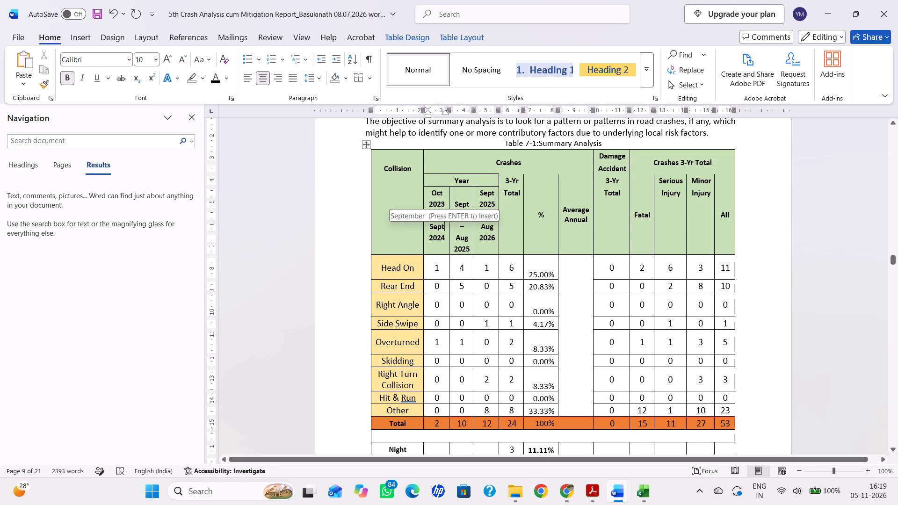
# Copy Oct from the first year heading in Table 7-1 over the start months of the 2024 and 2025 periods.
pyautogui.moveTo(442, 194); pyautogui.dragTo(431, 194)
pyautogui.hotkey('ctrl', 'c')
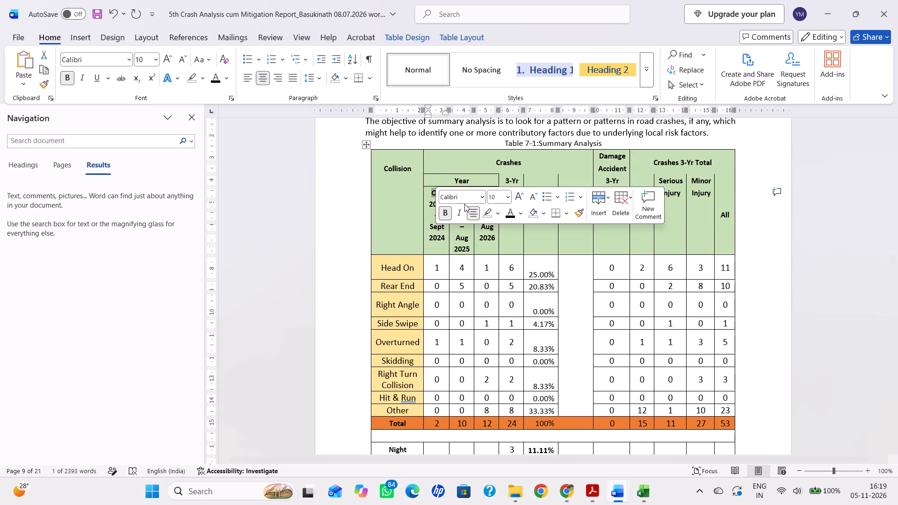
pyautogui.click(472, 247)
pyautogui.moveTo(471, 205); pyautogui.dragTo(459, 205)
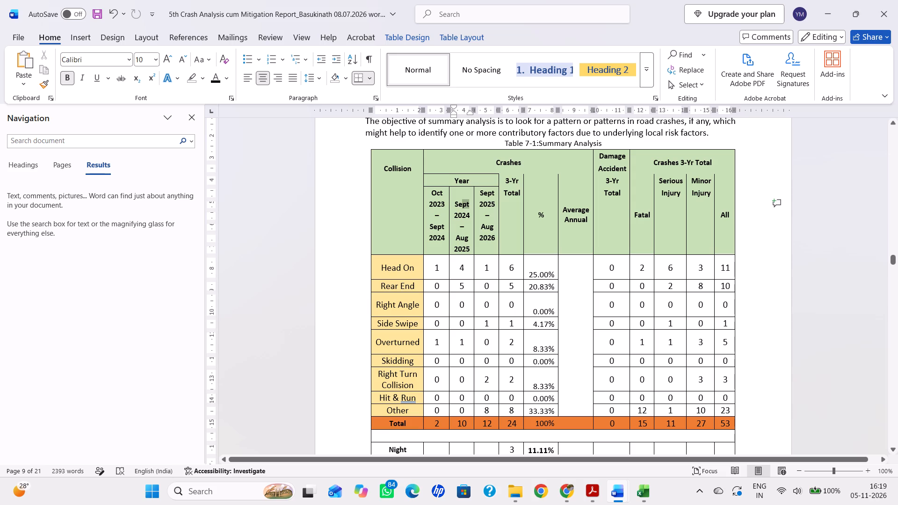
pyautogui.moveTo(459, 205); pyautogui.dragTo(454, 204)
pyautogui.hotkey('ctrl', 'v')
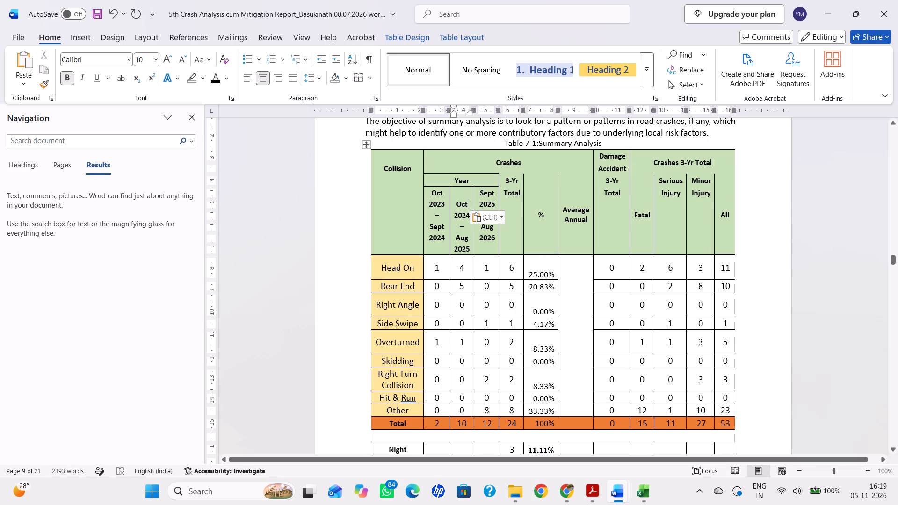
pyautogui.moveTo(494, 195); pyautogui.dragTo(480, 194)
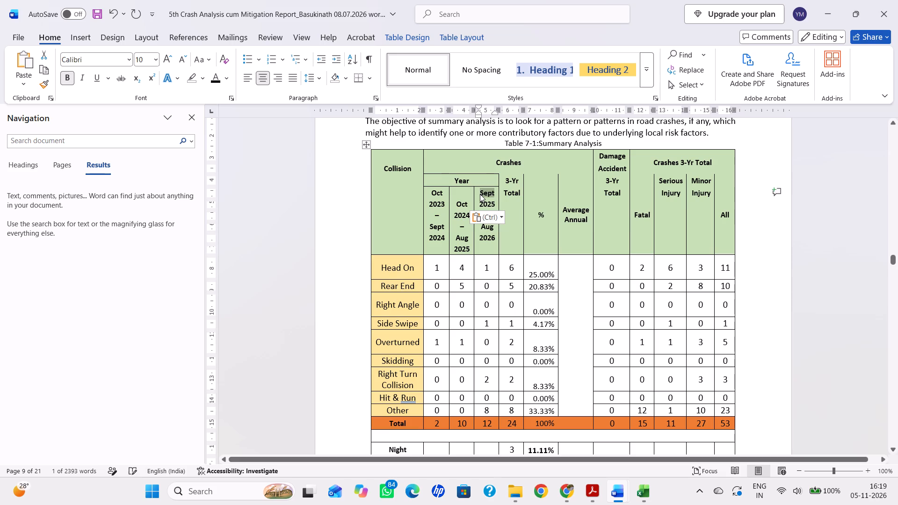
pyautogui.hotkey('ctrl', 'v')
# Copy Sept over the end months of the second and third year headings in Table 7-1, and save the report.
pyautogui.moveTo(446, 226); pyautogui.dragTo(441, 226)
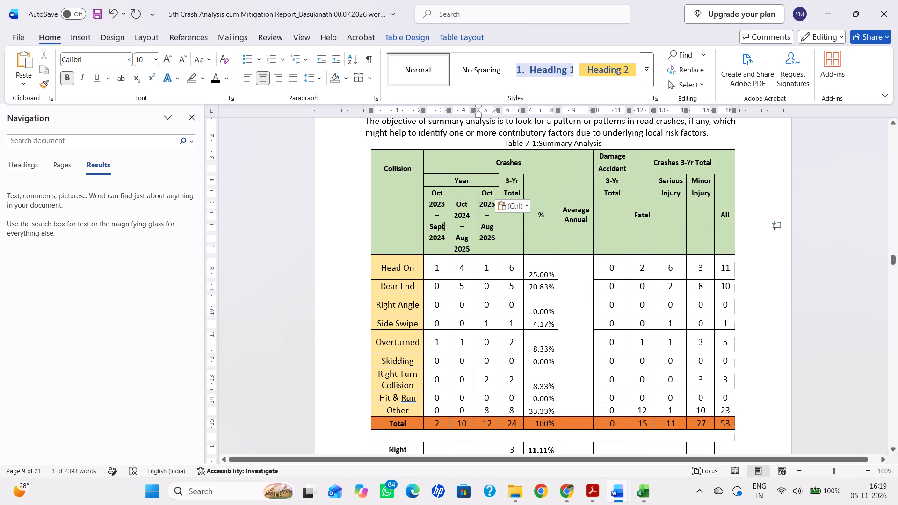
pyautogui.moveTo(441, 226); pyautogui.dragTo(428, 226)
pyautogui.hotkey('ctrl', 'c')
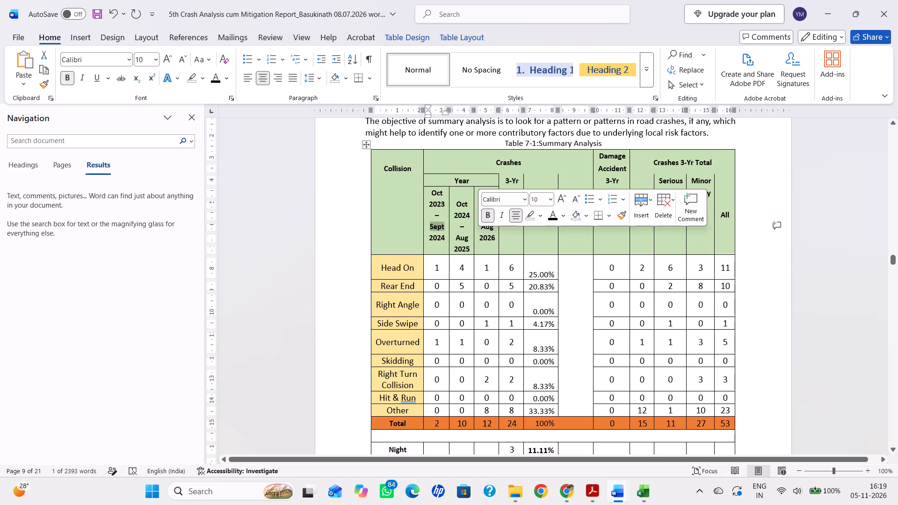
pyautogui.moveTo(470, 237); pyautogui.dragTo(456, 237)
pyautogui.hotkey('ctrl', 'v')
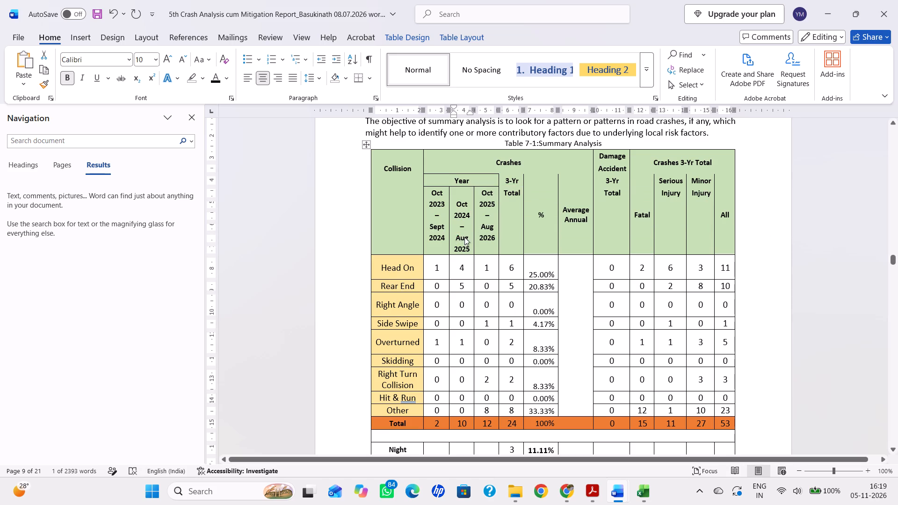
pyautogui.moveTo(493, 238); pyautogui.dragTo(482, 238)
pyautogui.moveTo(482, 238); pyautogui.dragTo(481, 238)
pyautogui.click(492, 231)
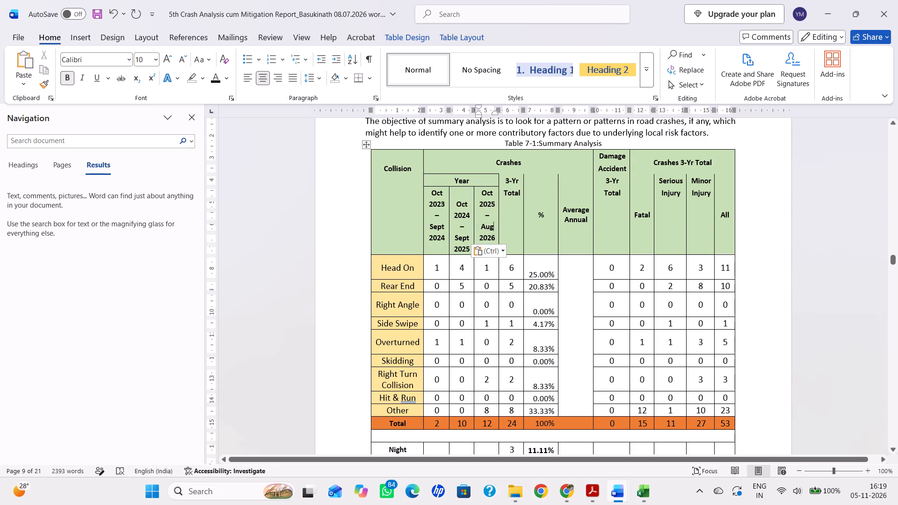
pyautogui.moveTo(492, 230); pyautogui.dragTo(483, 229)
pyautogui.hotkey('ctrl', 'v')
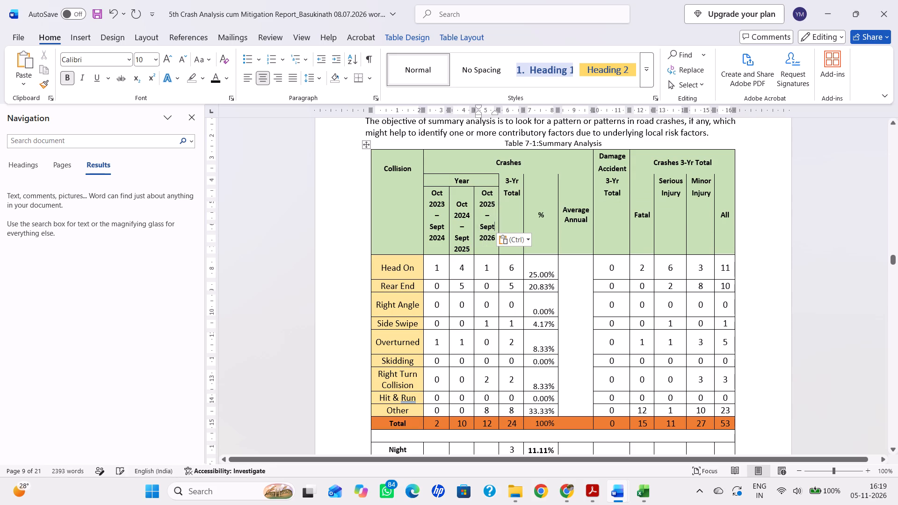
pyautogui.hotkey('ctrl', 's')
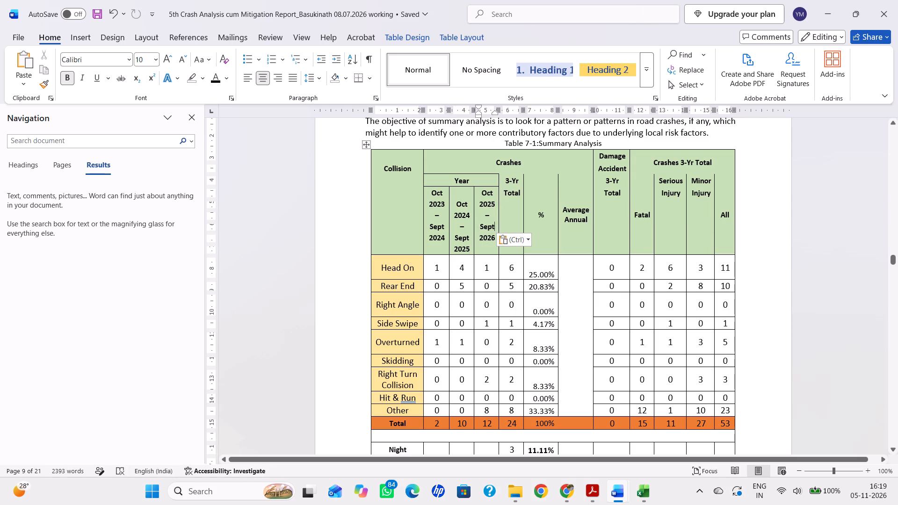
# Insert a blank line between the section 7 introduction paragraph and the Table 7-1 caption, and save the report.
pyautogui.scroll(3, 412, 212)
pyautogui.scroll(-2, 412, 212)
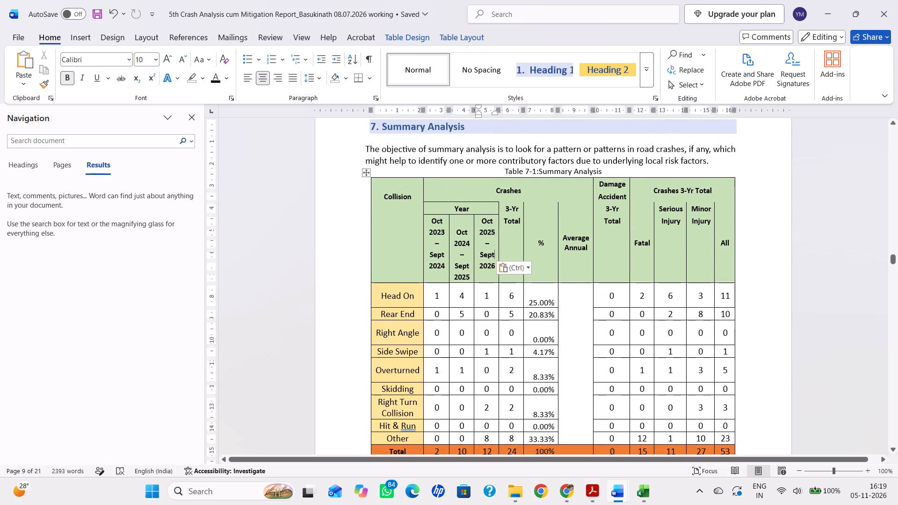
pyautogui.scroll(3, 415, 219)
pyautogui.keyDown('ctrl'); pyautogui.scroll(-2, 415, 219); pyautogui.keyUp('ctrl')
pyautogui.scroll(-6, 451, 206)
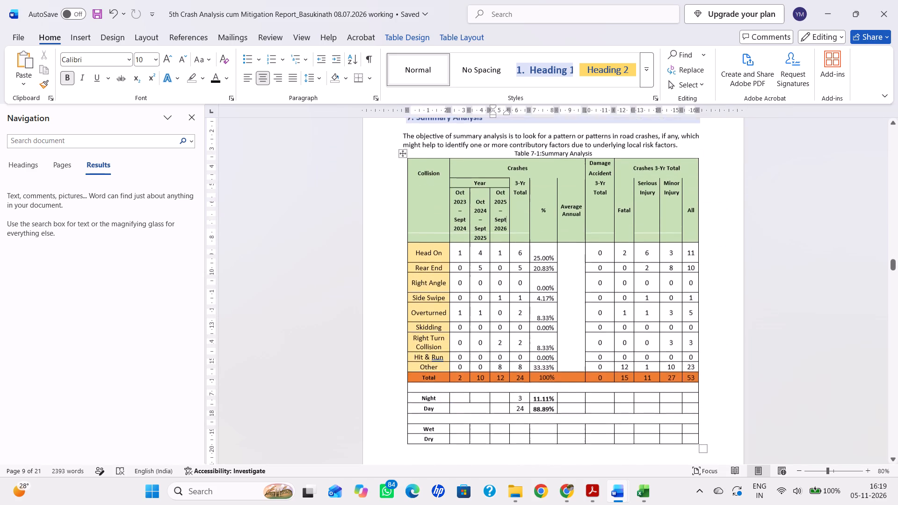
pyautogui.scroll(-4, 455, 211)
pyautogui.scroll(4, 455, 211)
pyautogui.scroll(2, 543, 192)
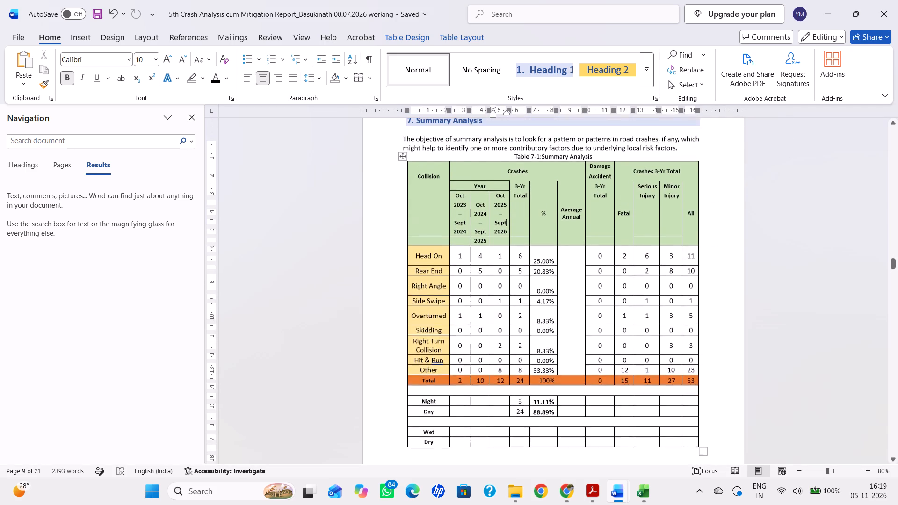
pyautogui.click(683, 173)
pyautogui.press('Return')
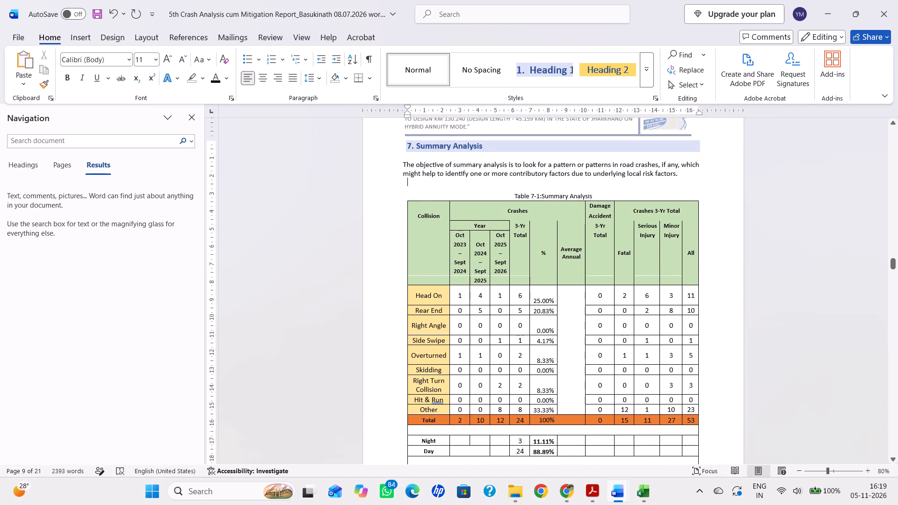
pyautogui.hotkey('ctrl', 's')
# Capture a screenshot of the whole Table 7-1, from its caption down to the Dry row.
pyautogui.scroll(-3, 566, 206)
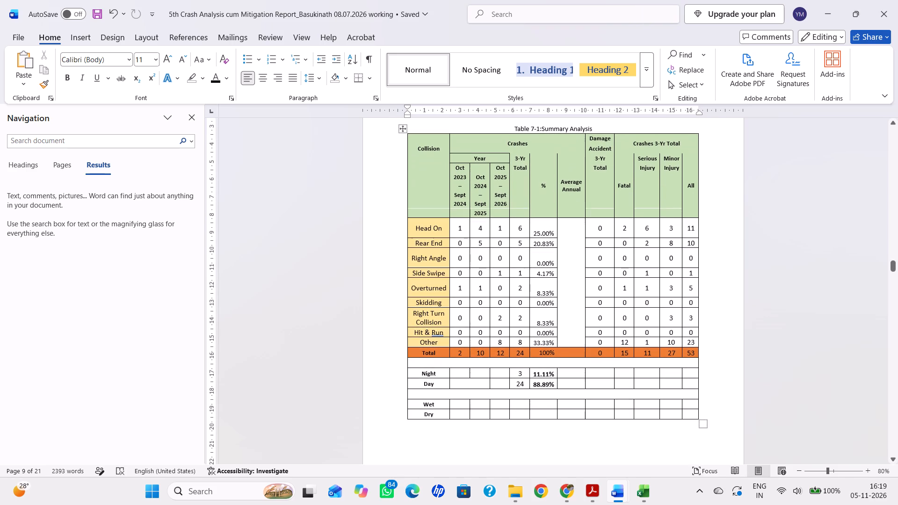
pyautogui.click(579, 493)
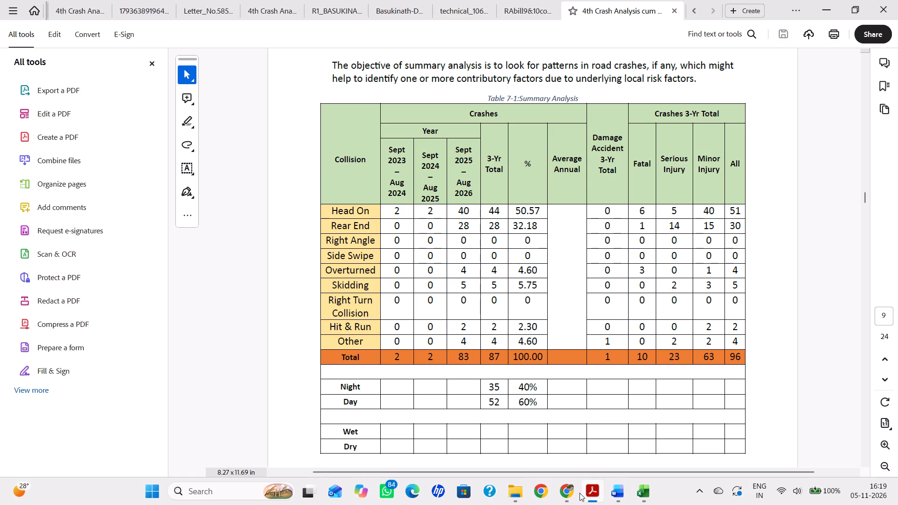
pyautogui.click(581, 493)
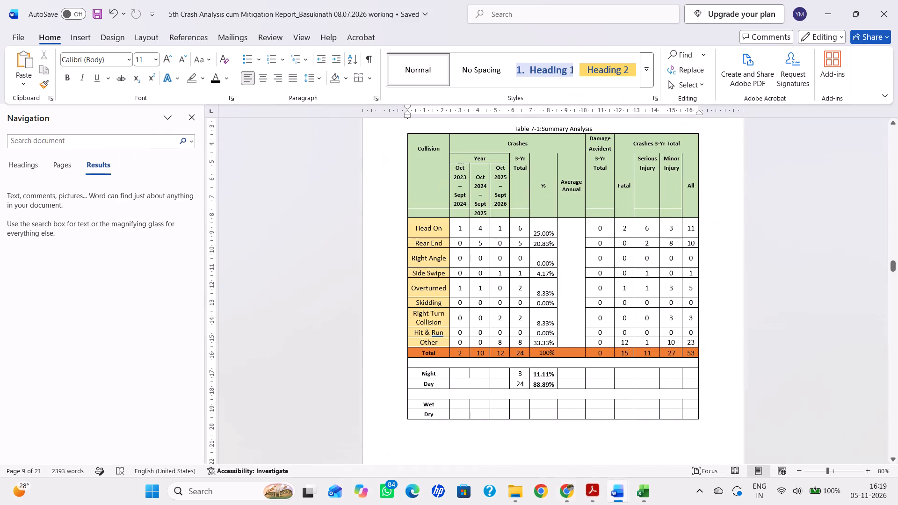
pyautogui.press('shift+super+s')
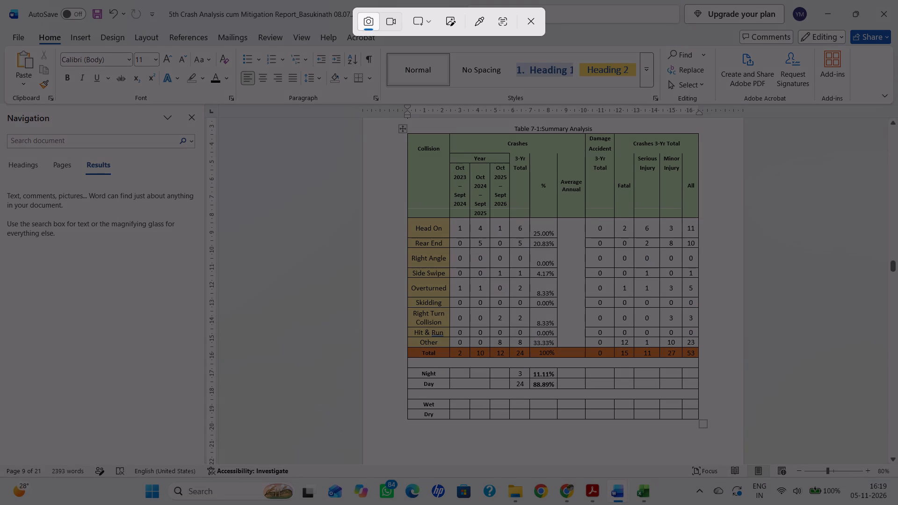
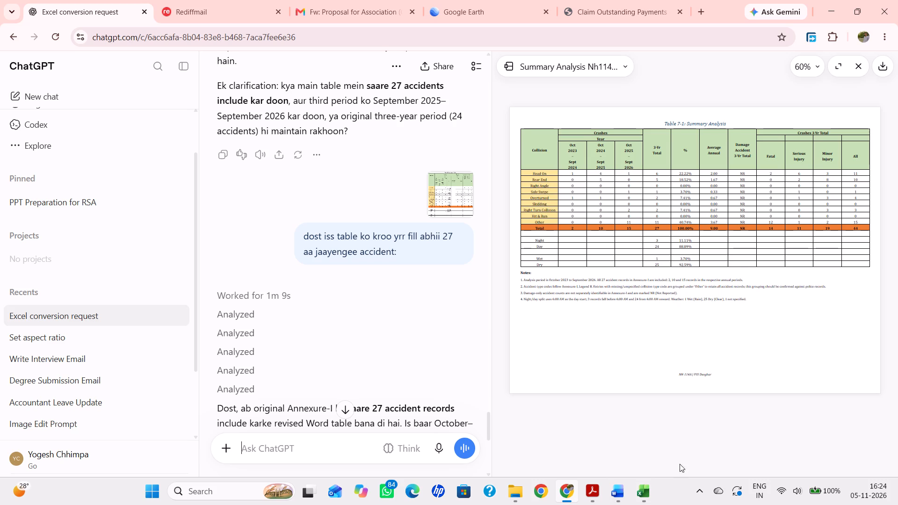
pyautogui.click(624, 493)
pyautogui.click(694, 449)
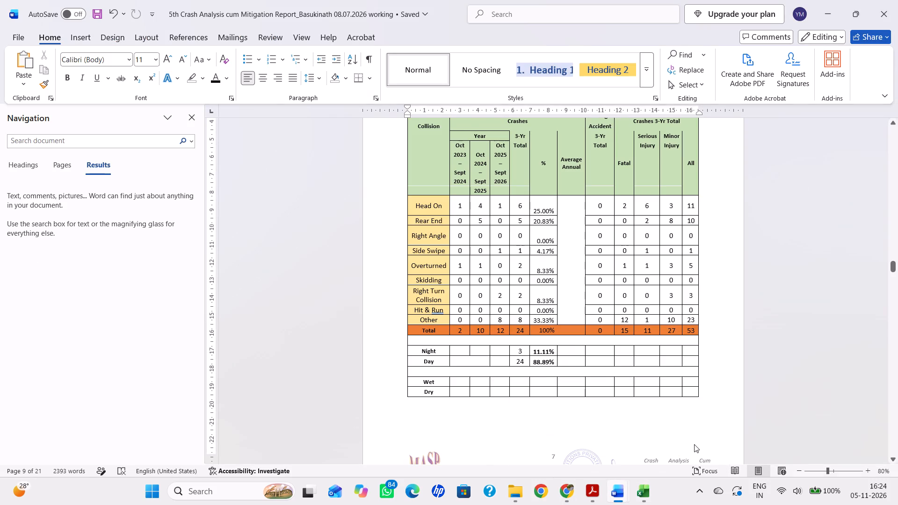
pyautogui.click(636, 497)
pyautogui.scroll(4, 387, 385)
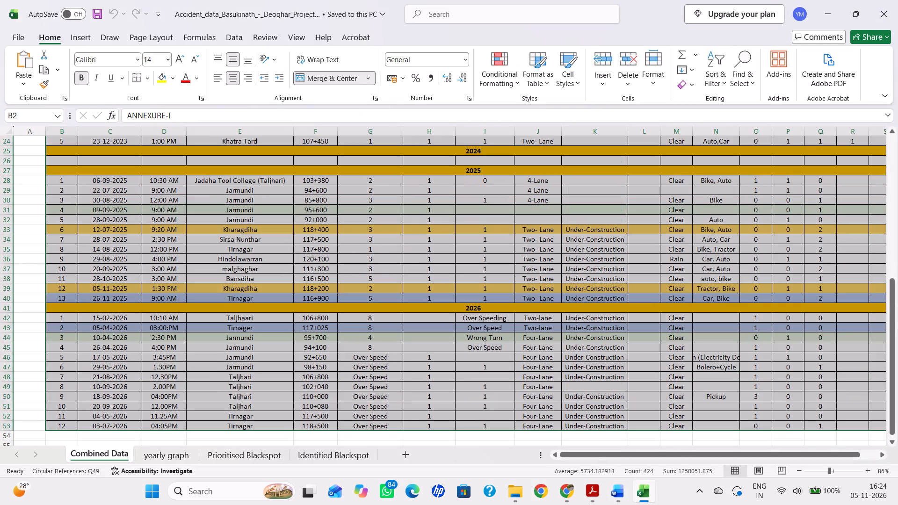
pyautogui.scroll(2, 107, 312)
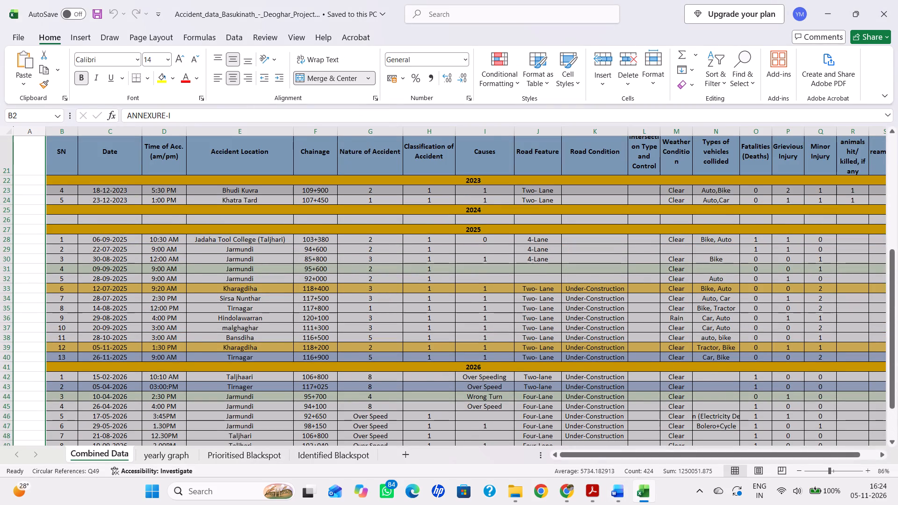
pyautogui.scroll(-2, 133, 339)
pyautogui.scroll(1, 125, 349)
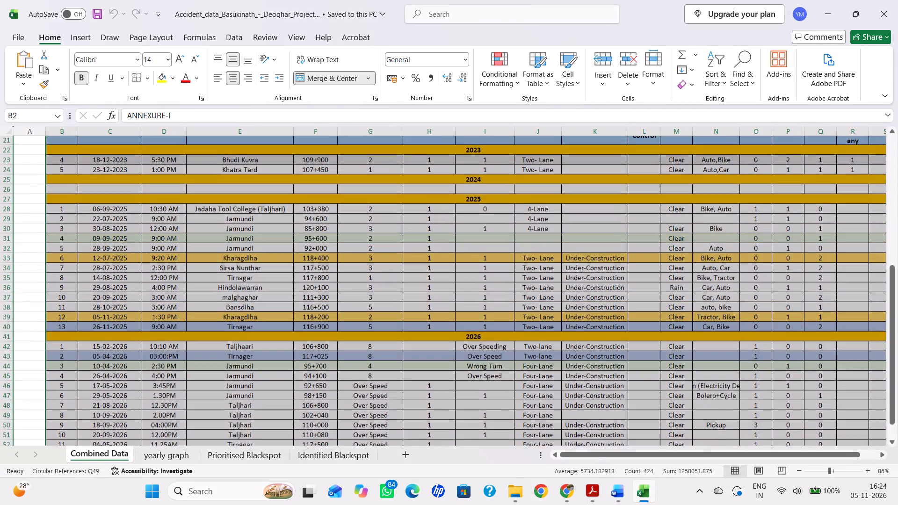
pyautogui.scroll(2, 123, 307)
pyautogui.scroll(-2, 134, 279)
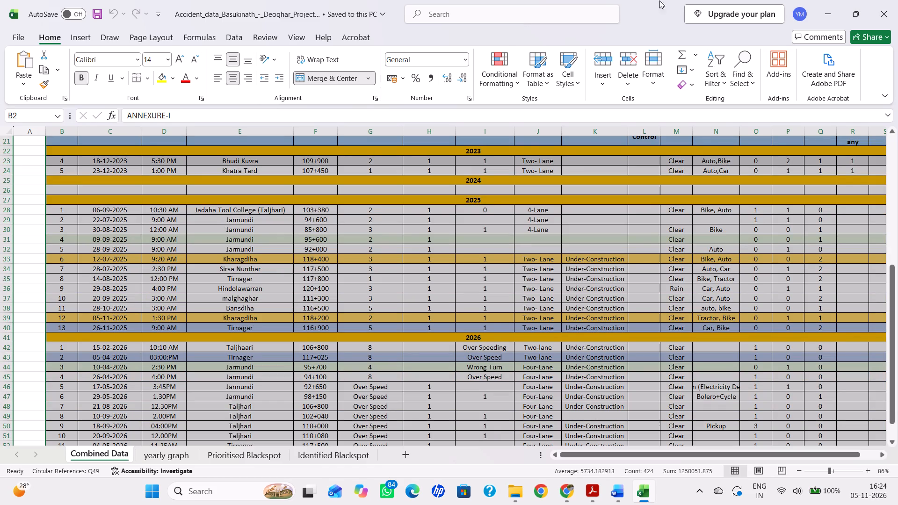
pyautogui.scroll(2, 537, 323)
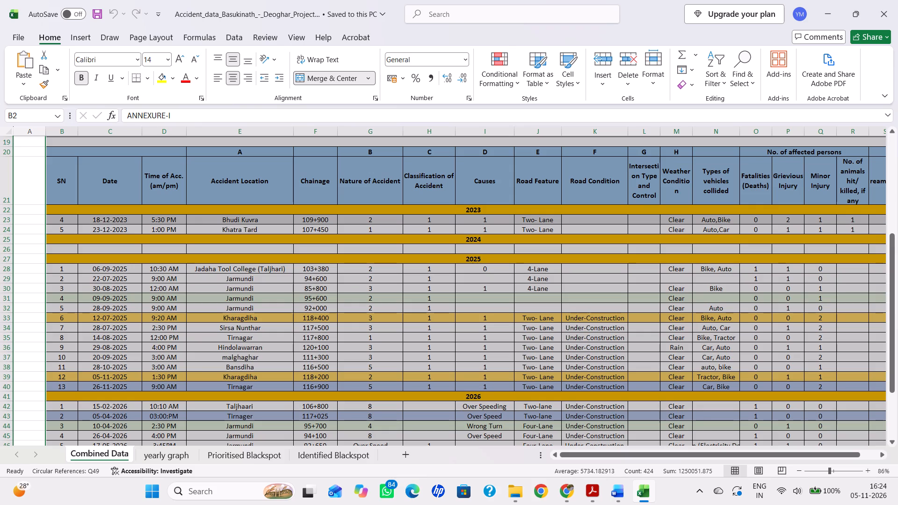
# Compare Table 7-1's yearly period columns in the report with the Combined Data accident records and their nature-of-accident codes and legend.
pyautogui.hotkey('alt', 'Tab')
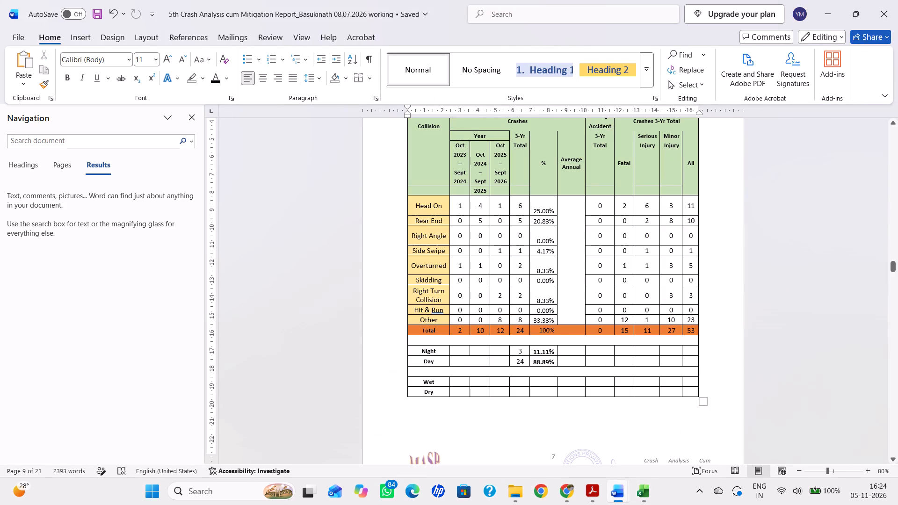
pyautogui.click(454, 180)
pyautogui.click(479, 180)
pyautogui.click(504, 170)
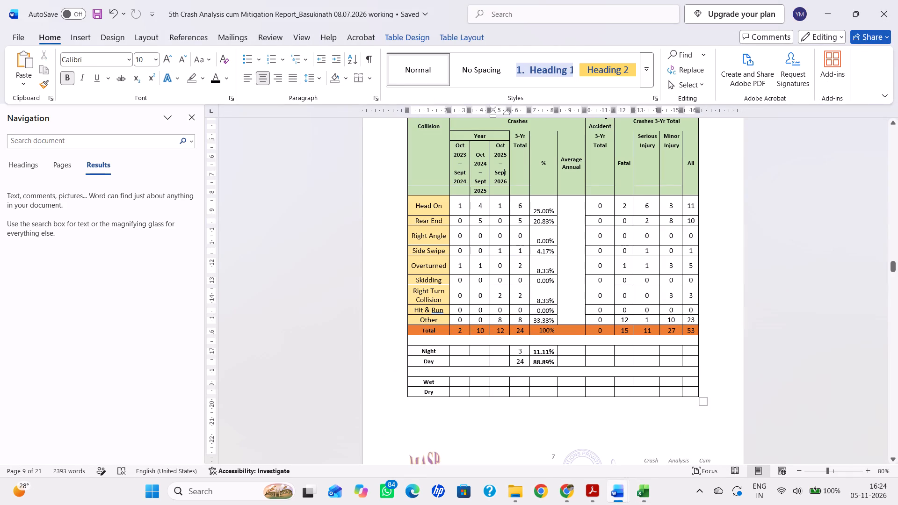
pyautogui.click(525, 180)
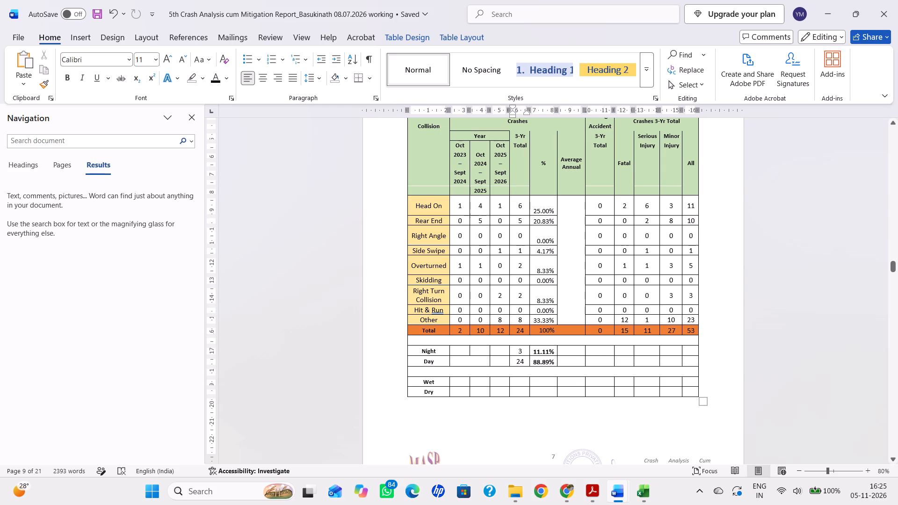
pyautogui.hotkey('alt', 'Tab')
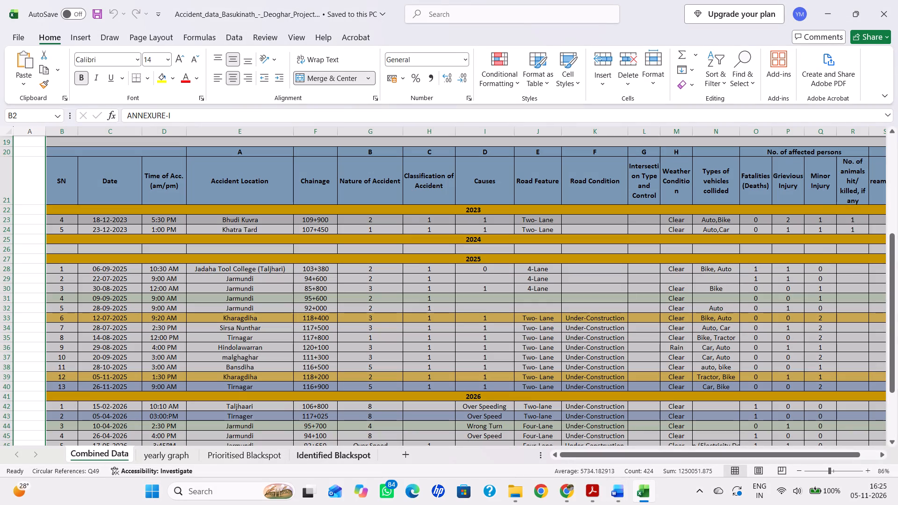
pyautogui.hotkey('alt', 'Tab')
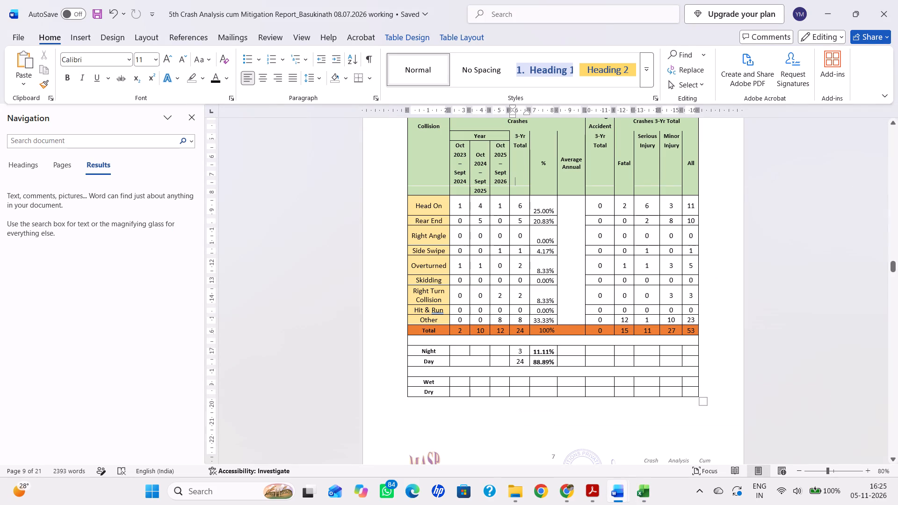
pyautogui.hotkey('alt', 'Tab')
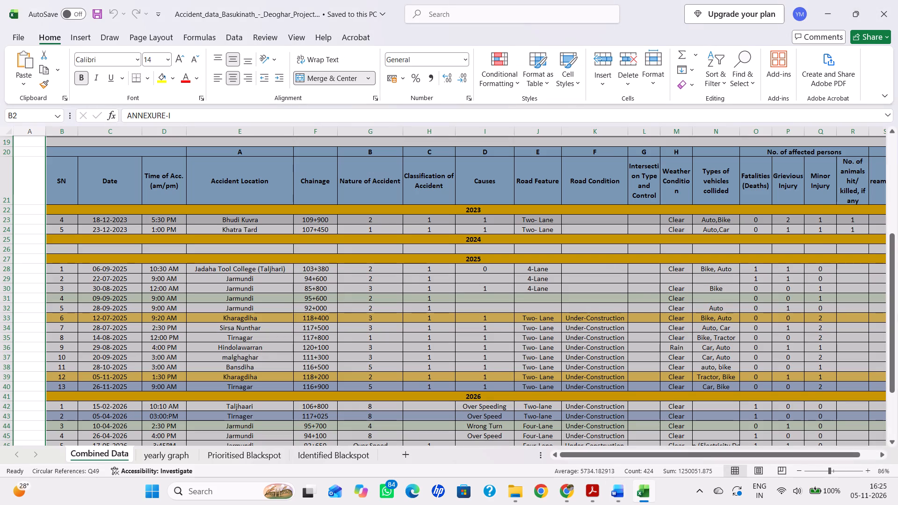
pyautogui.click(381, 226)
pyautogui.scroll(-2, 413, 357)
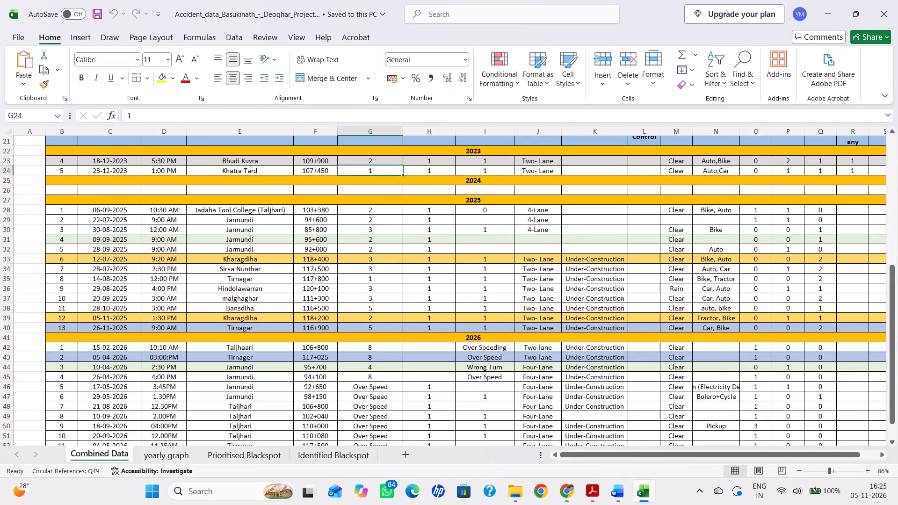
pyautogui.scroll(-4, 381, 363)
pyautogui.scroll(11, 380, 365)
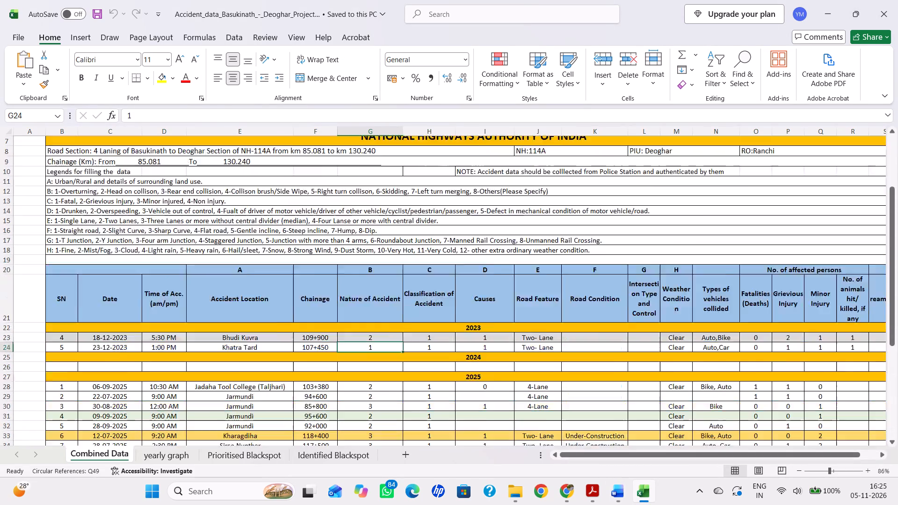
pyautogui.scroll(-5, 369, 353)
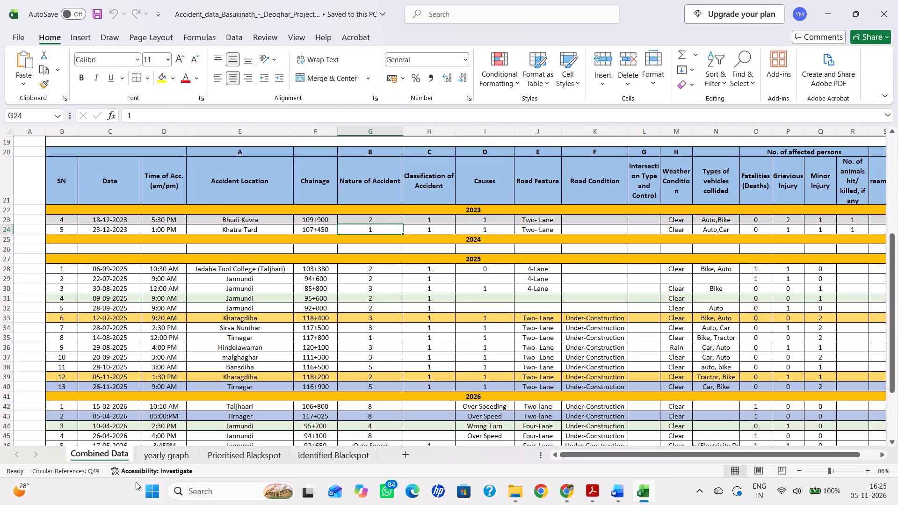
# Look through the yearly graph, Prioritised Blackspot and Identified Blackspot sheets, and return to the Combined Data sheet.
pyautogui.click(159, 459)
pyautogui.click(256, 452)
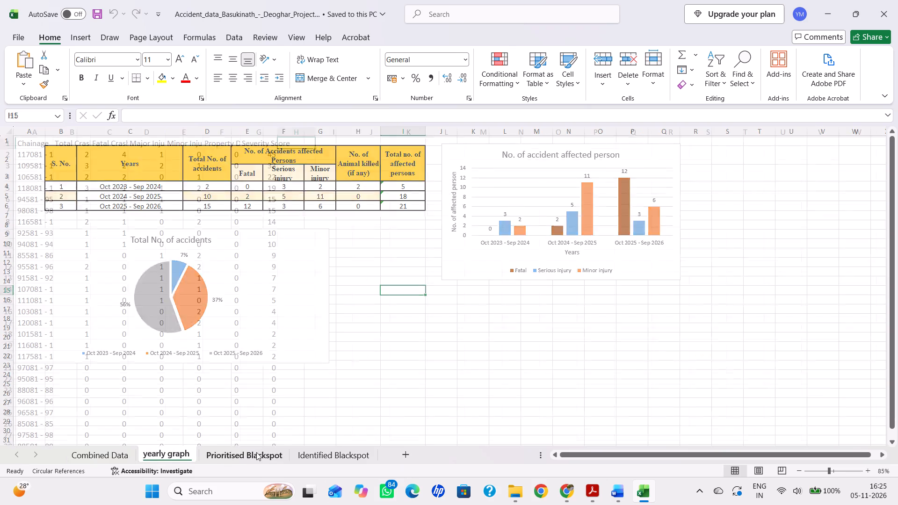
pyautogui.click(163, 446)
pyautogui.click(249, 457)
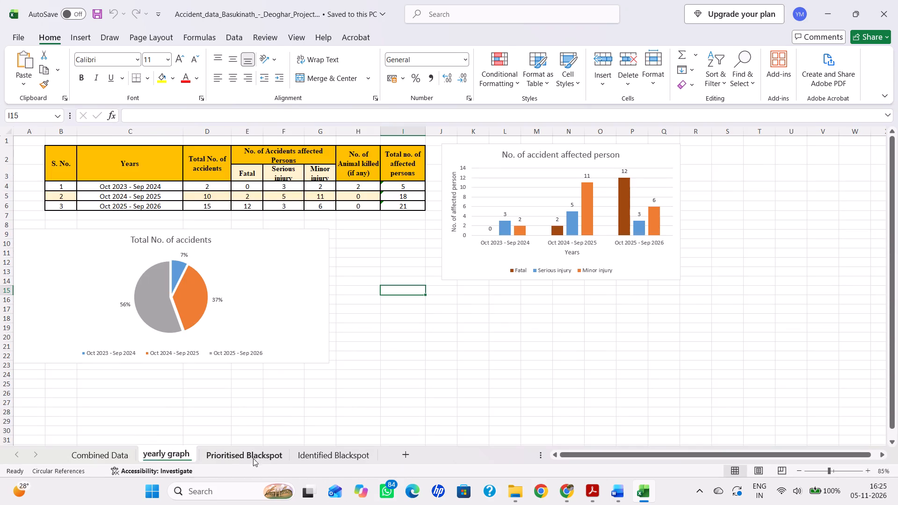
pyautogui.click(348, 454)
pyautogui.click(179, 455)
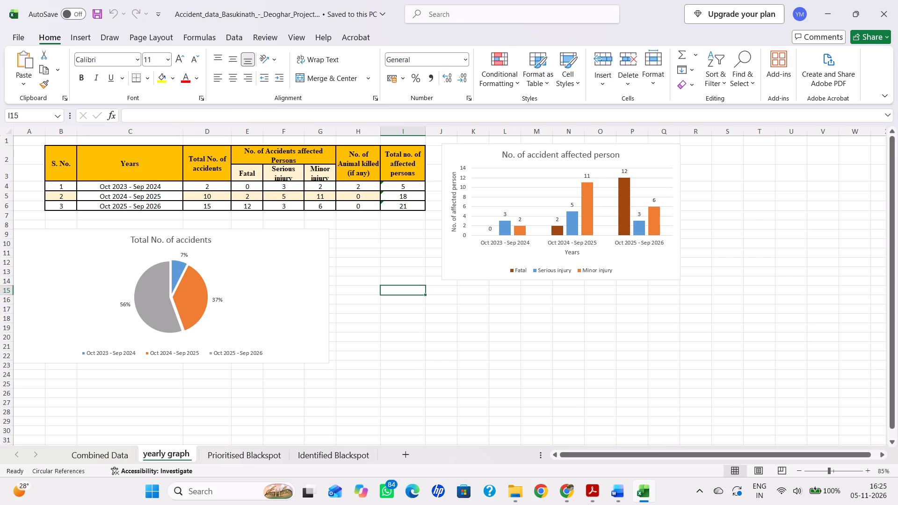
pyautogui.click(114, 184)
pyautogui.click(315, 460)
pyautogui.click(203, 453)
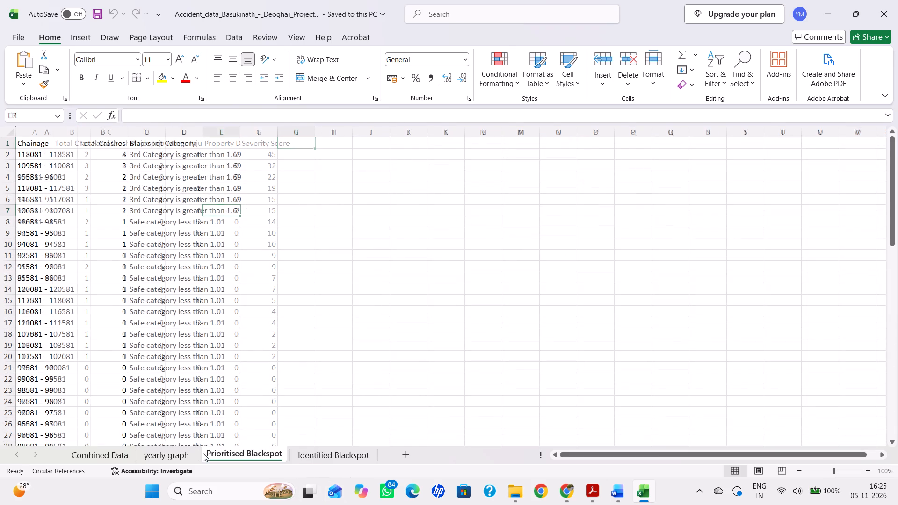
pyautogui.click(90, 459)
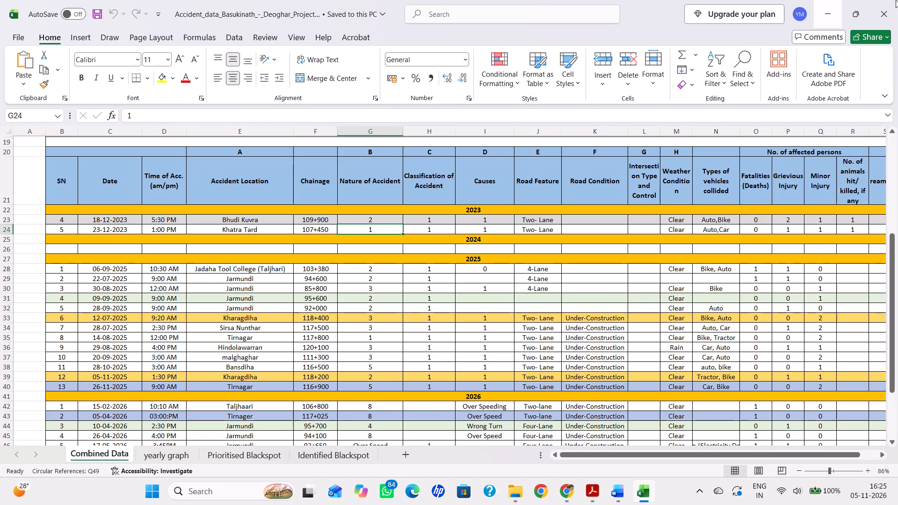
# Switch to the 5th Crash Analysis cum Mitigation Report in Word and close it.
pyautogui.click(621, 480)
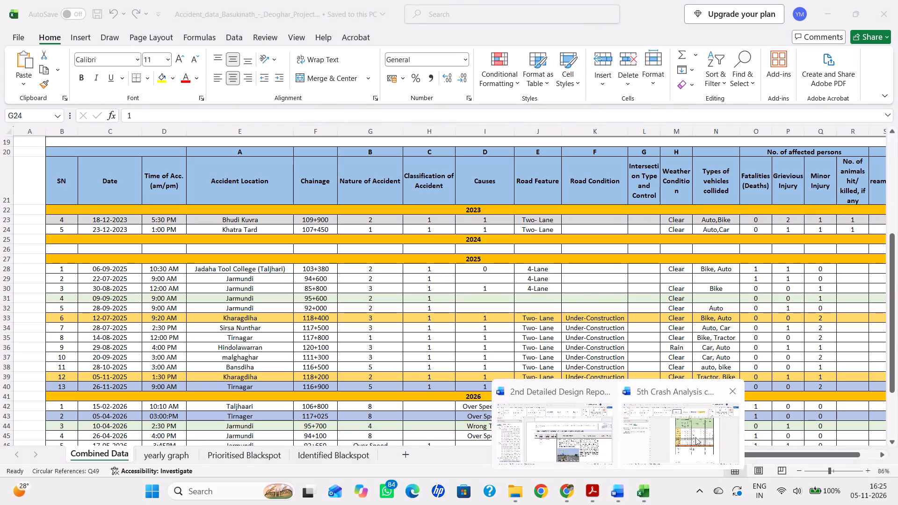
pyautogui.click(703, 432)
pyautogui.click(897, 0)
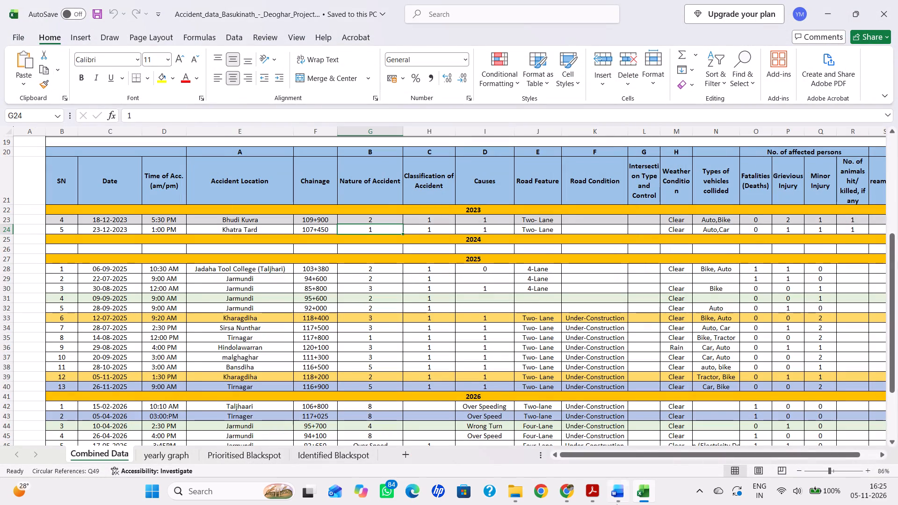
# Copy the 5th Crash Analysis report, the Accident_data workbook and Book1 from the HP USB20FD (E:) drive to the desktop.
pyautogui.click(519, 488)
pyautogui.click(574, 450)
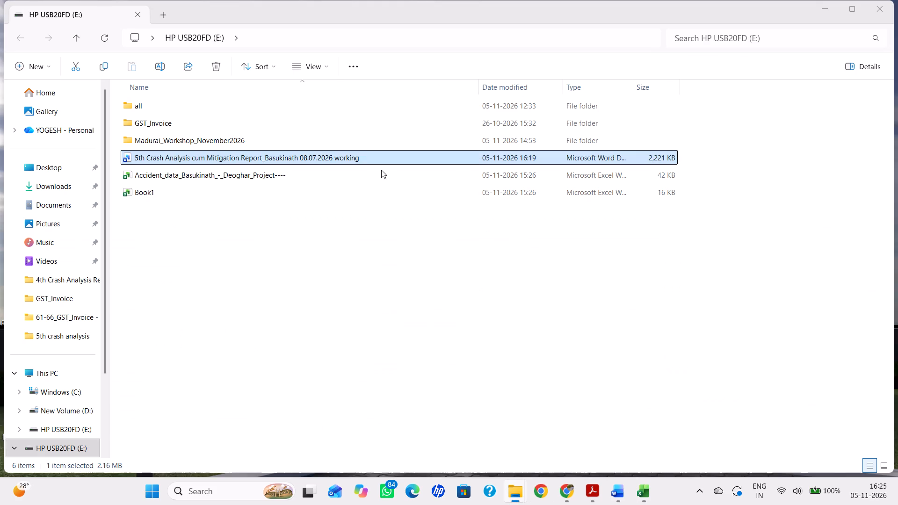
pyautogui.moveTo(324, 245); pyautogui.dragTo(314, 244)
pyautogui.moveTo(226, 223); pyautogui.dragTo(196, 158)
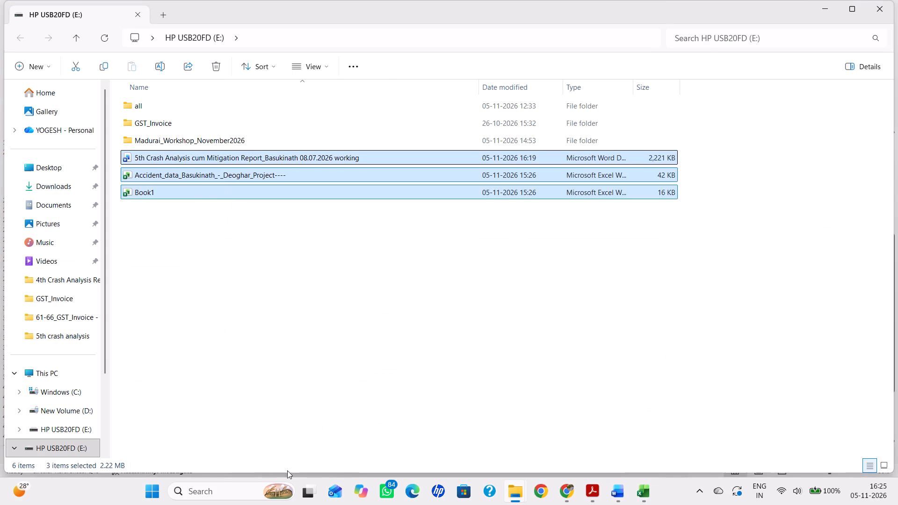
pyautogui.hotkey('ctrl', 'c')
pyautogui.doubleClick(825, 0)
pyautogui.tripleClick(824, 5)
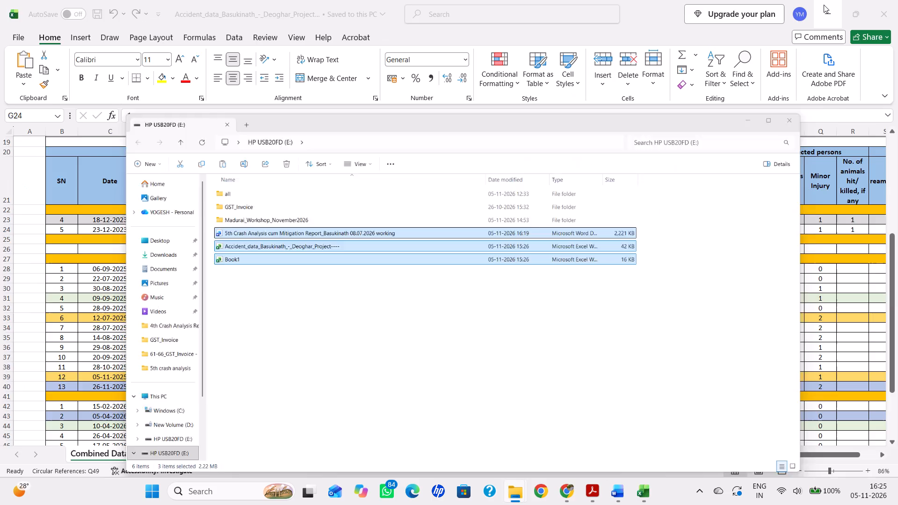
pyautogui.doubleClick(824, 5)
pyautogui.click(824, 5)
pyautogui.click(766, 125)
pyautogui.hotkey('ctrl', 'v')
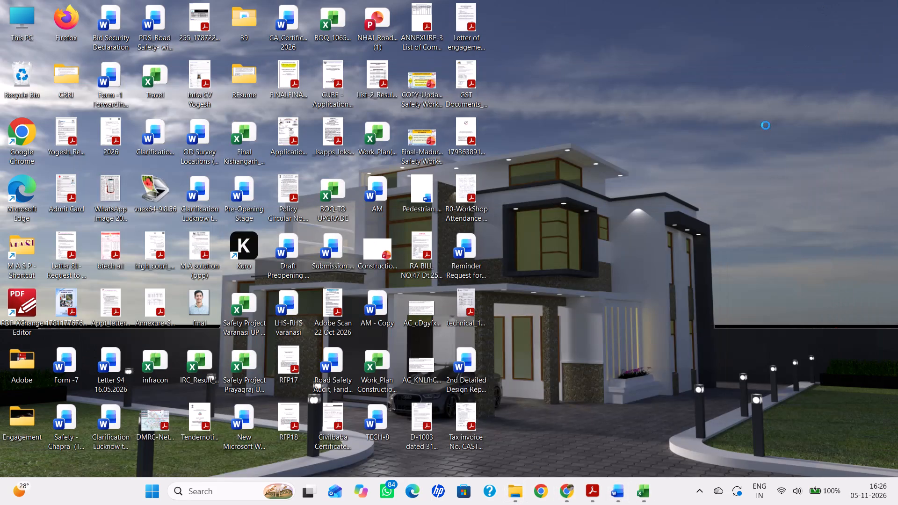
pyautogui.click(648, 332)
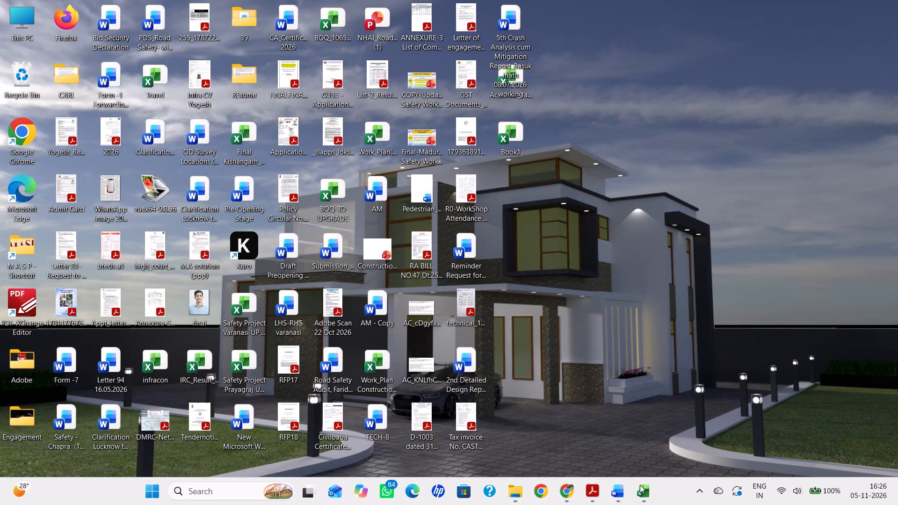
# Switch to the Basukinath–Deoghar accident data workbook in Excel, close it and return to the desktop.
pyautogui.click(645, 498)
pyautogui.click(897, 0)
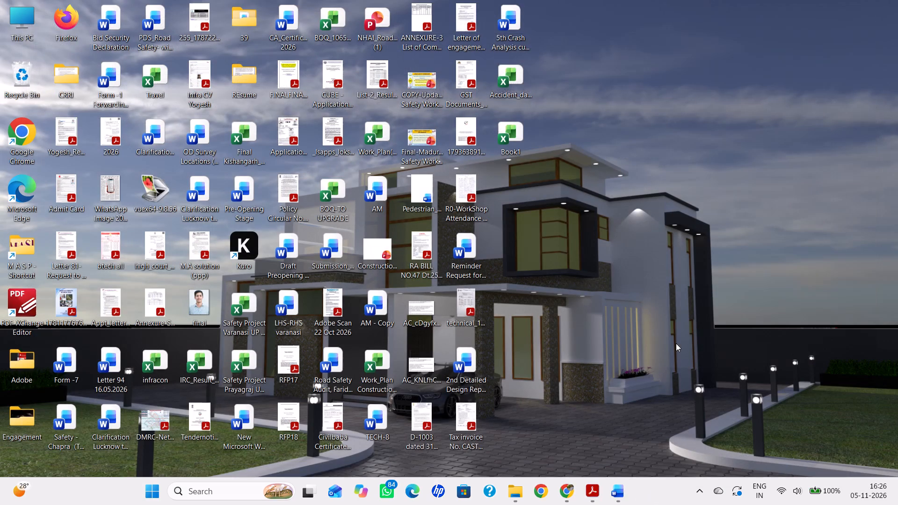
pyautogui.click(676, 343)
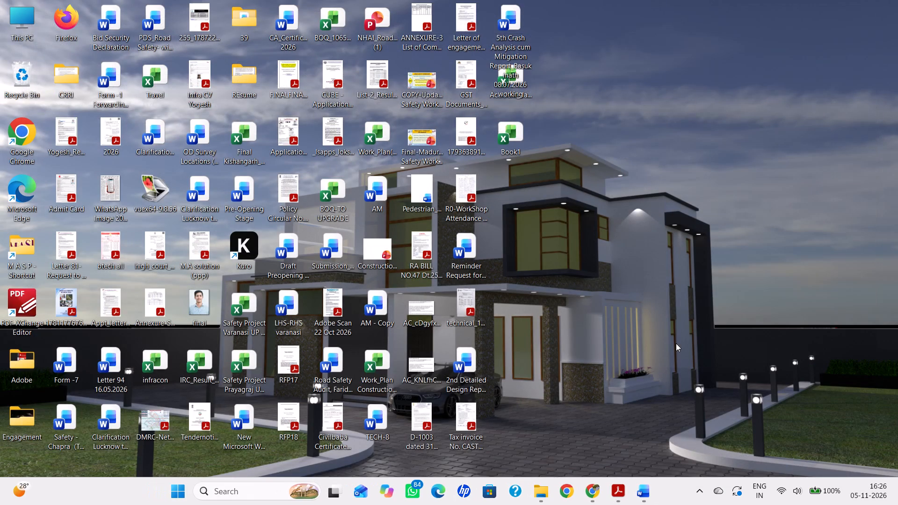
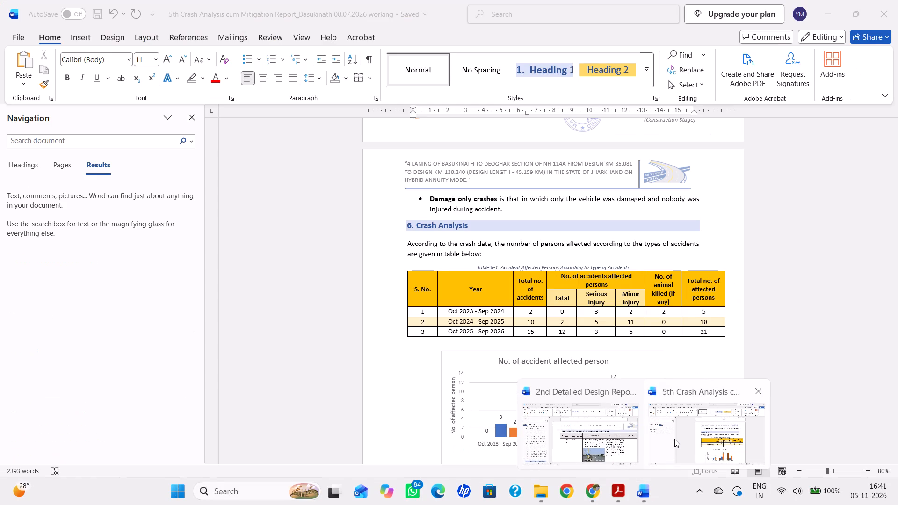
pyautogui.click(612, 441)
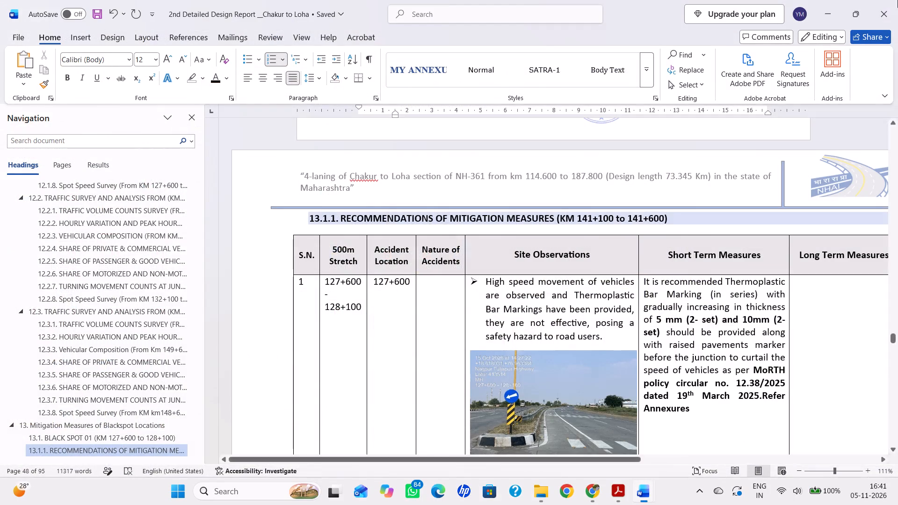
pyautogui.click(897, 0)
pyautogui.click(654, 492)
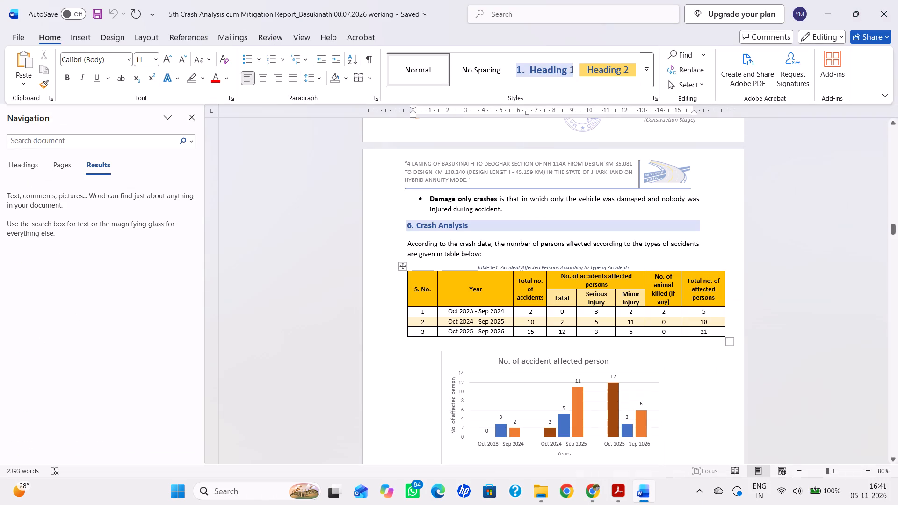
pyautogui.click(865, 11)
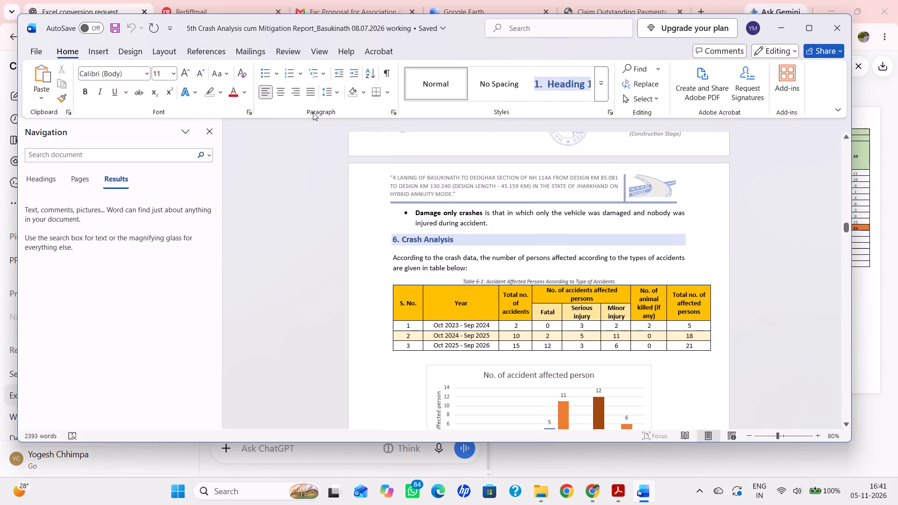
pyautogui.click(214, 127)
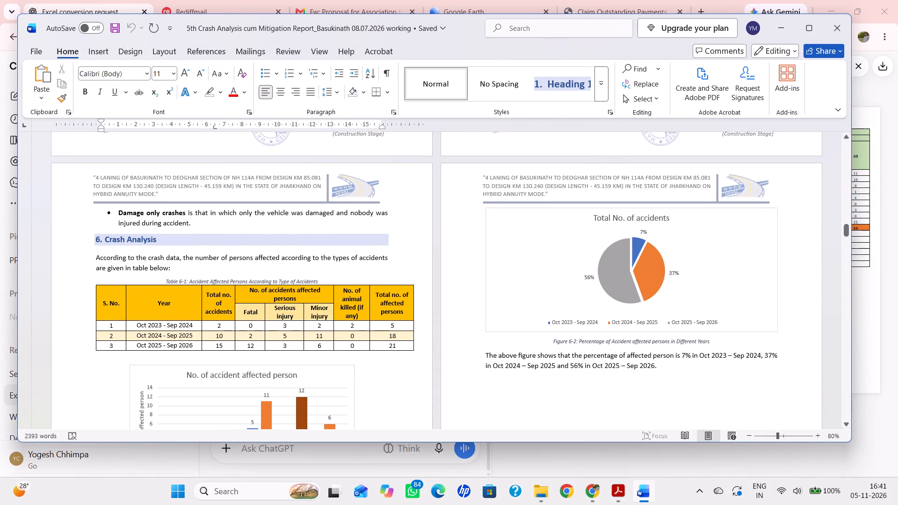
pyautogui.moveTo(854, 256); pyautogui.dragTo(377, 256)
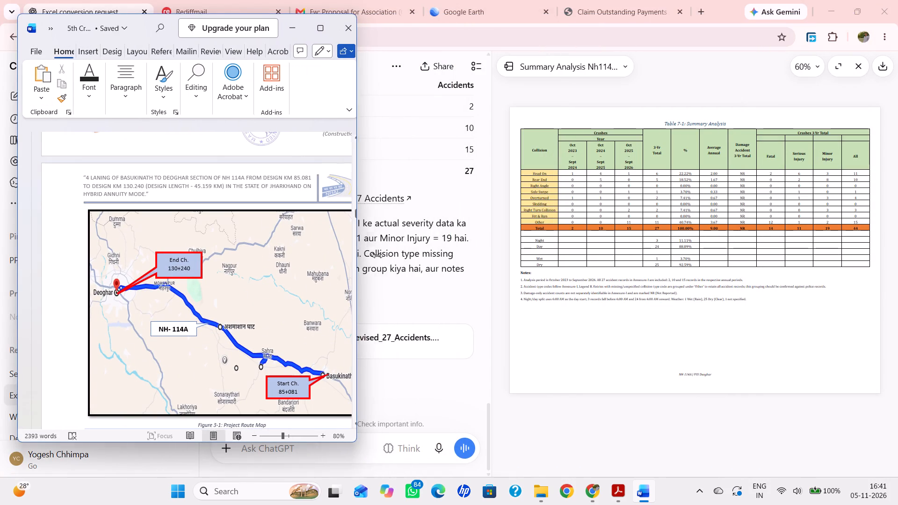
pyautogui.moveTo(377, 256); pyautogui.dragTo(405, 277)
# Compare Table 7-1 with the revised summary and add its fatal, serious and minor injury totals (15+11+27) in Calculator.
pyautogui.scroll(19, 246, 309)
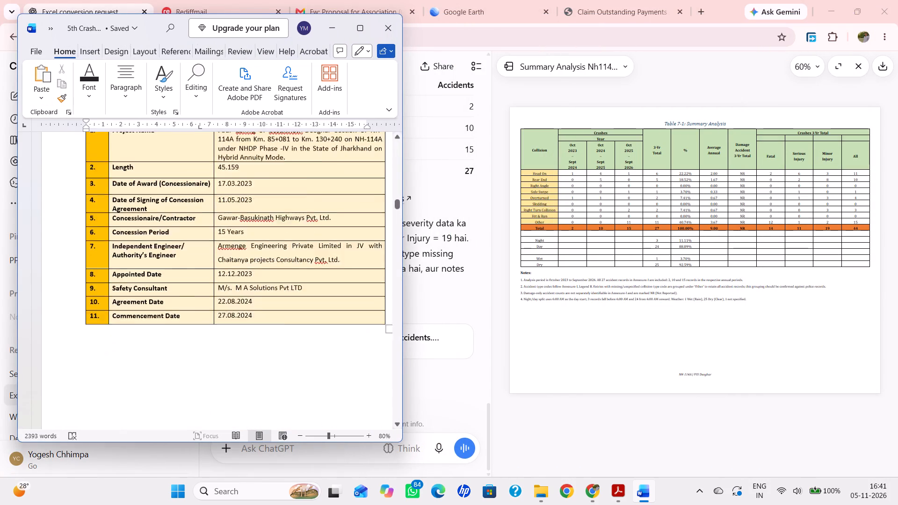
pyautogui.scroll(3, 241, 310)
pyautogui.scroll(-20, 241, 310)
pyautogui.scroll(-20, 241, 310)
pyautogui.scroll(-20, 241, 310)
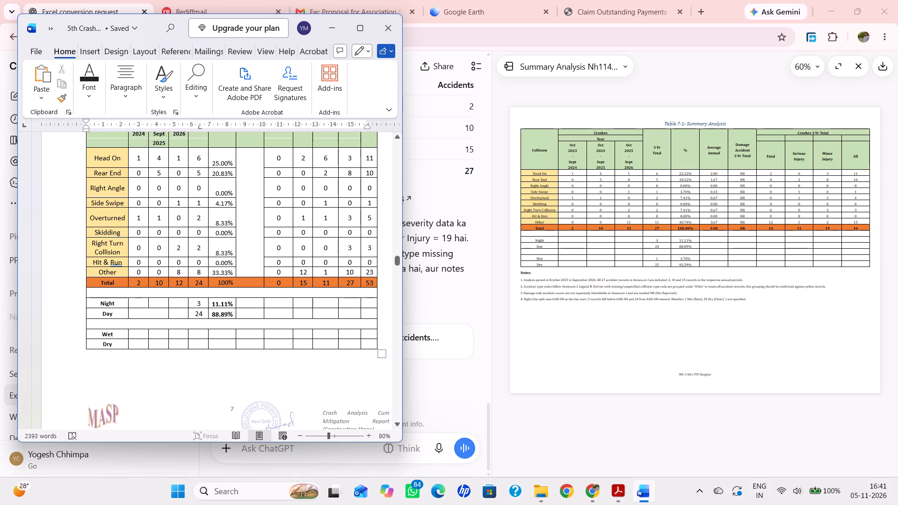
pyautogui.hscroll(-2, 300, 316)
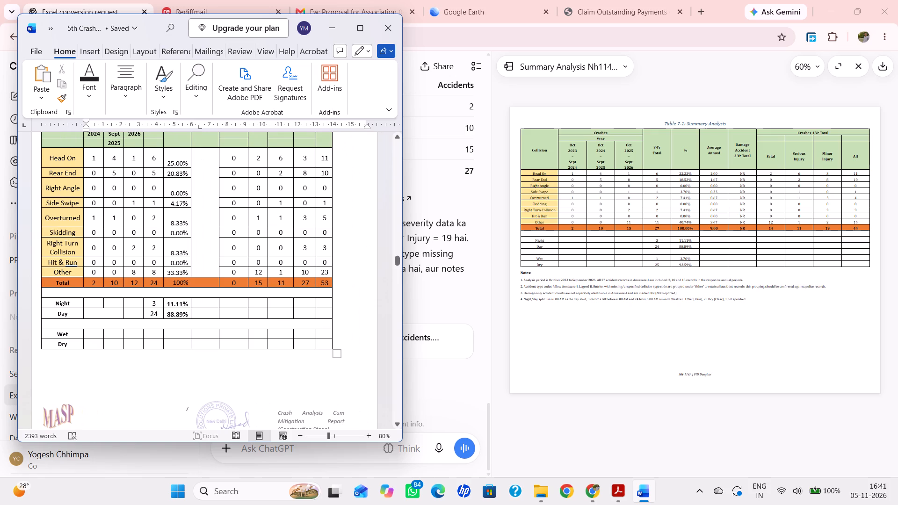
pyautogui.scroll(4, 312, 328)
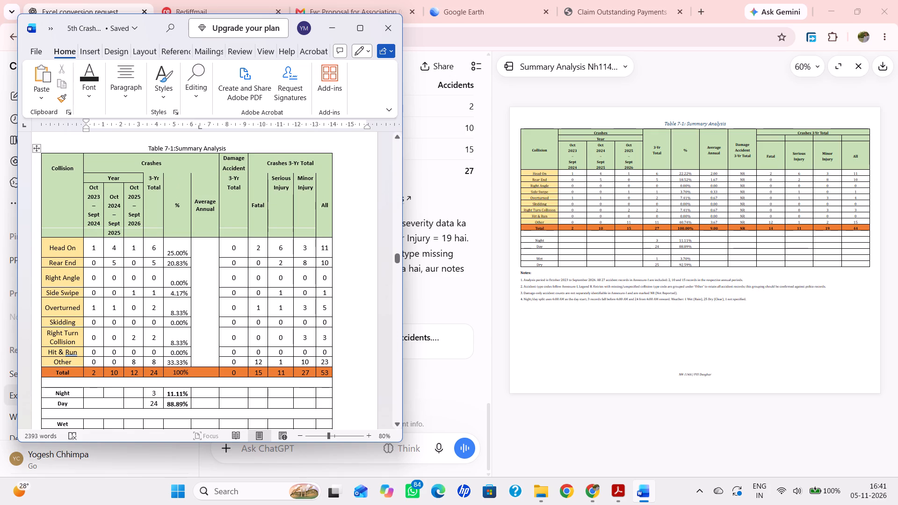
pyautogui.click(246, 491)
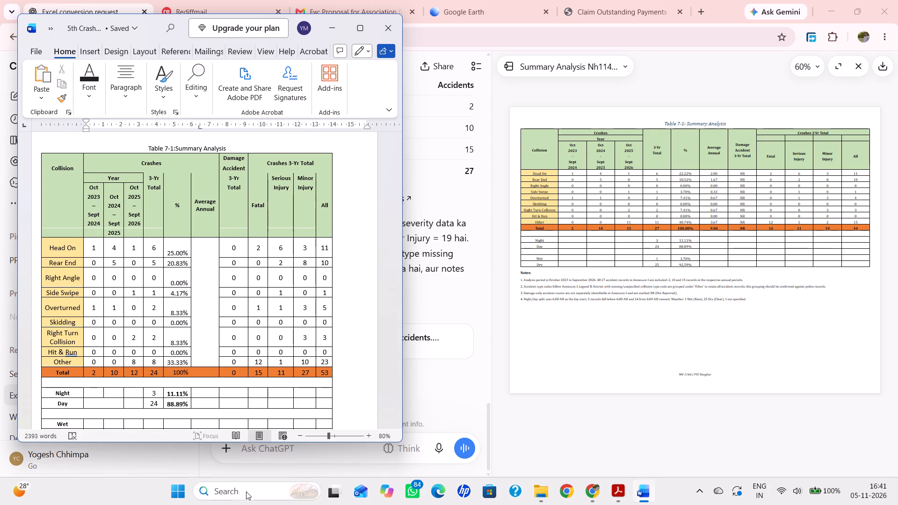
pyautogui.write('cal')
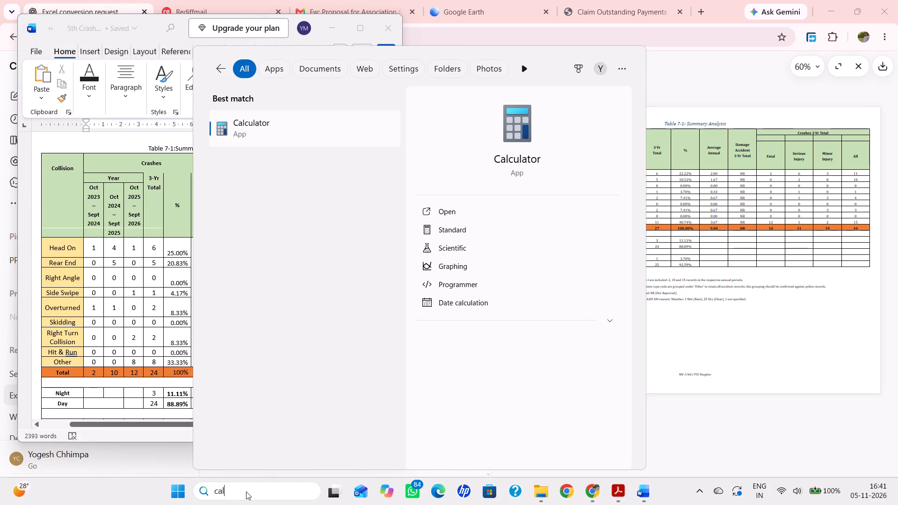
pyautogui.click(302, 132)
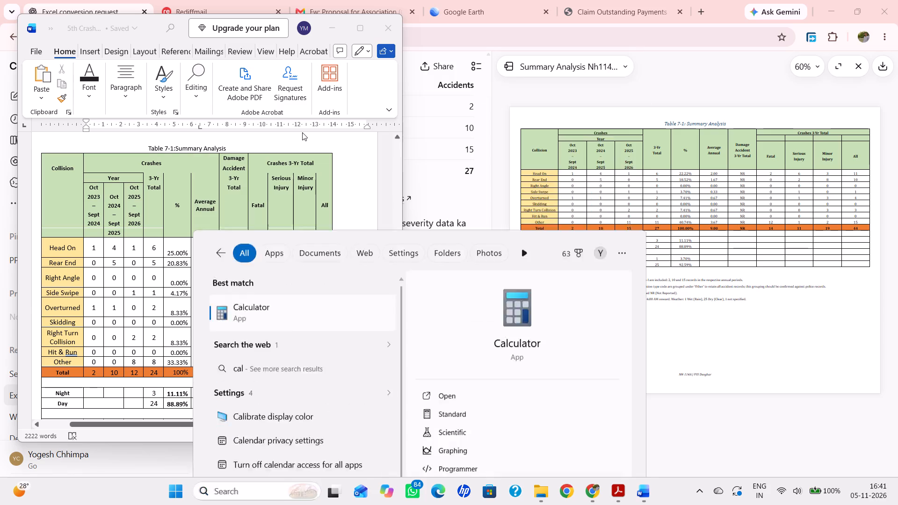
pyautogui.write('15+11+27+')
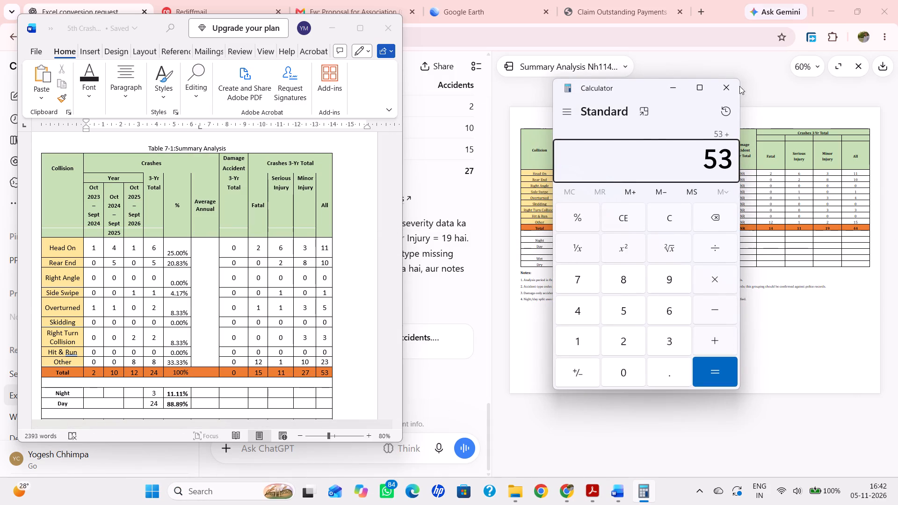
pyautogui.click(724, 86)
# Review Table 6-1 in the Crash Analysis section and add the affected-person figures 23+21 in Calculator.
pyautogui.scroll(20, 267, 208)
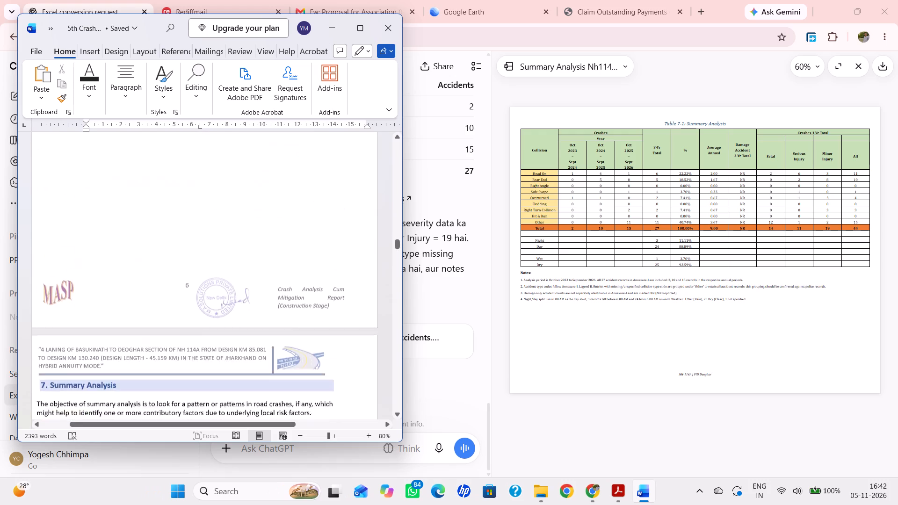
pyautogui.scroll(20, 261, 222)
pyautogui.scroll(15, 261, 222)
pyautogui.scroll(-7, 260, 236)
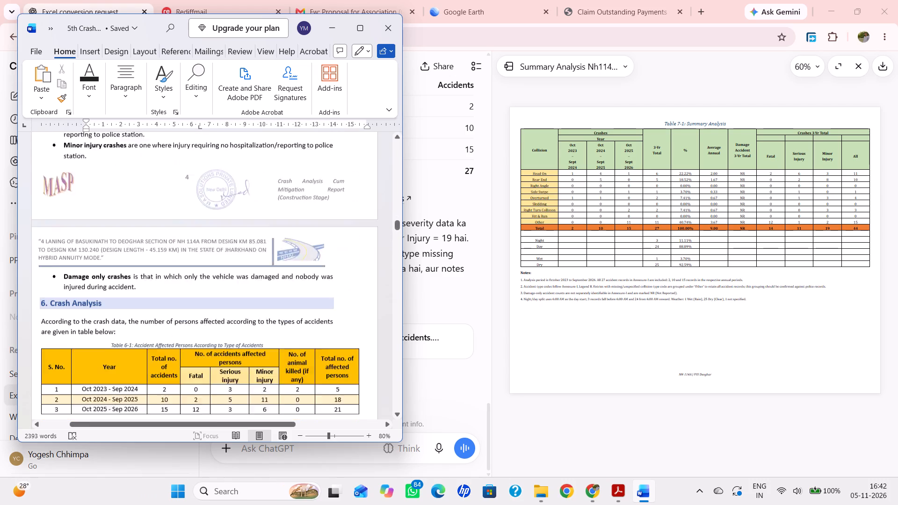
pyautogui.scroll(-2, 261, 238)
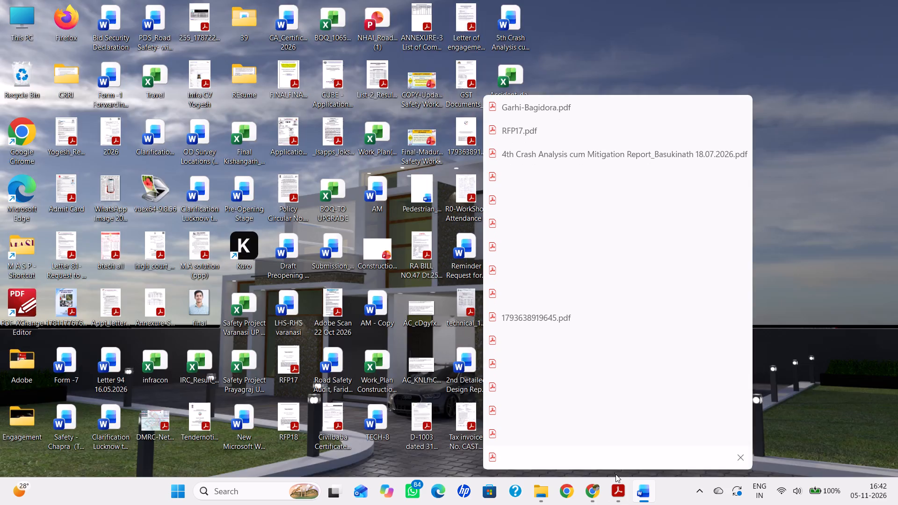
pyautogui.click(249, 488)
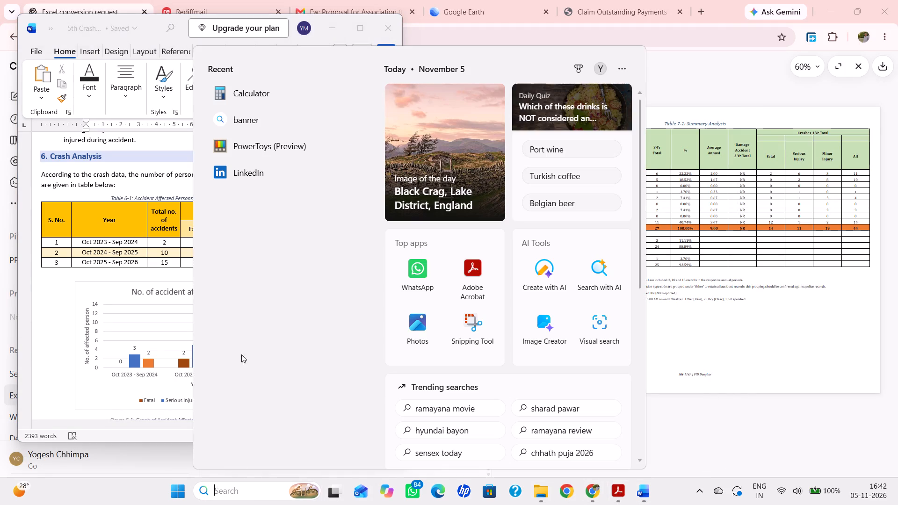
pyautogui.click(273, 91)
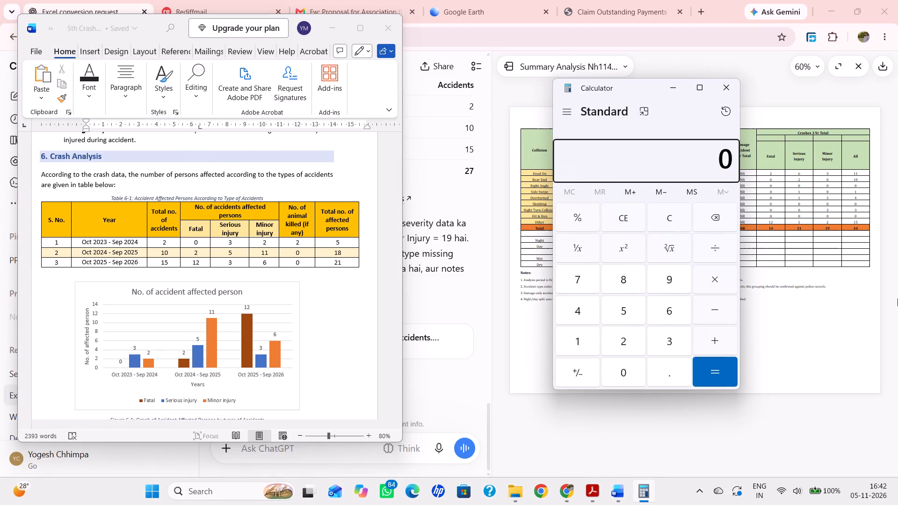
pyautogui.write('23+21')
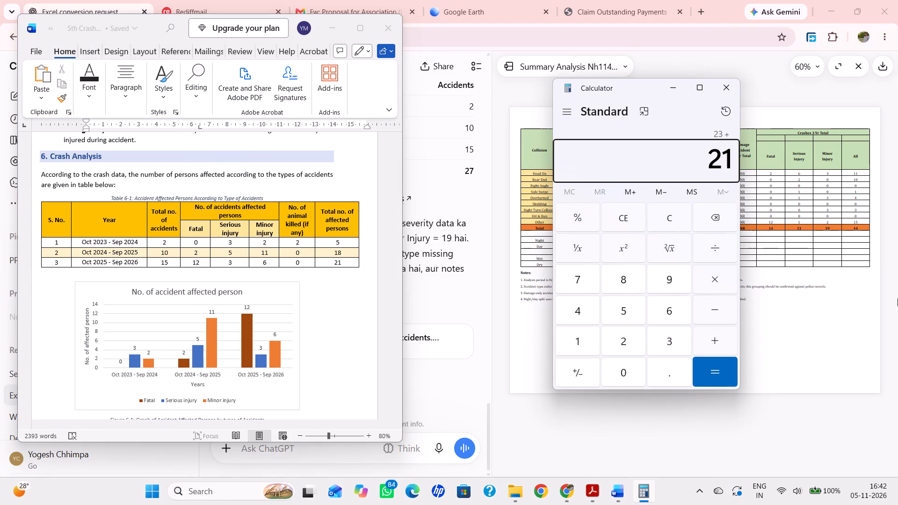
pyautogui.press('Return')
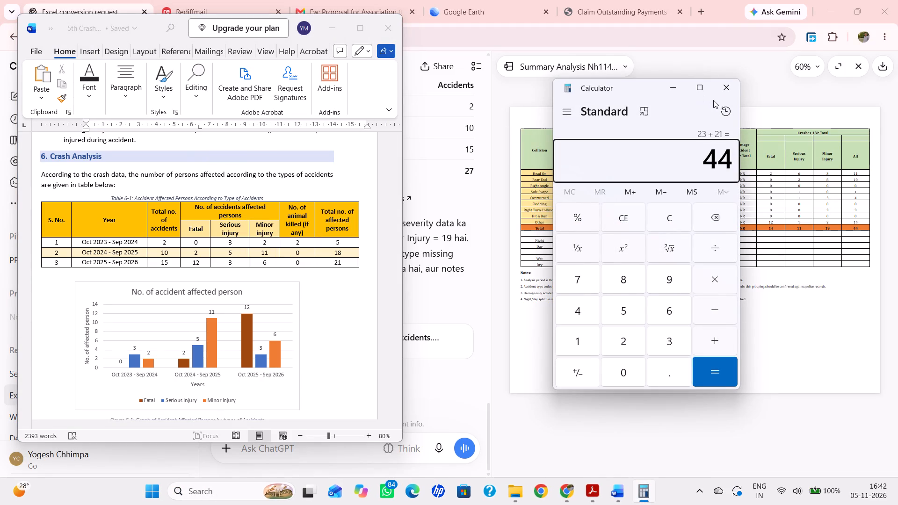
pyautogui.click(724, 90)
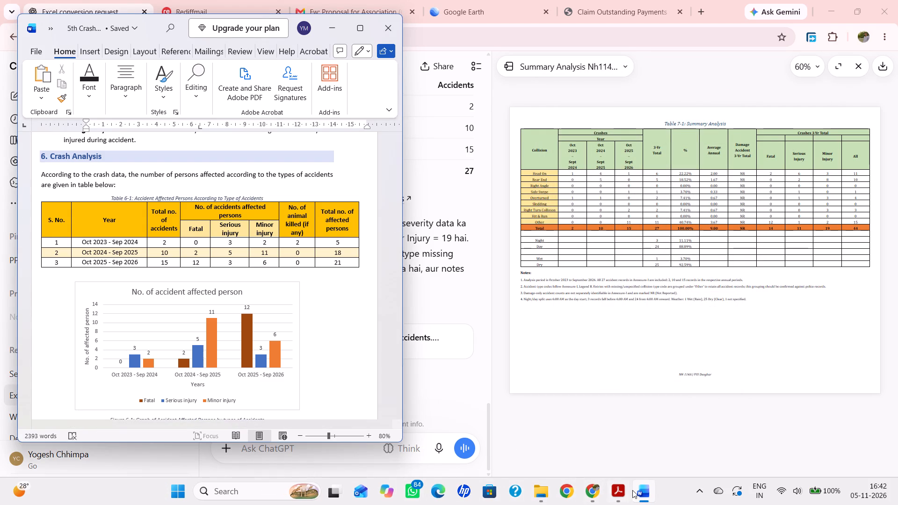
# Recheck Table 7-1 against the revised summary and select the Minor Injury value in the Other row.
pyautogui.scroll(-8, 306, 308)
pyautogui.scroll(-16, 301, 300)
pyautogui.scroll(-16, 301, 300)
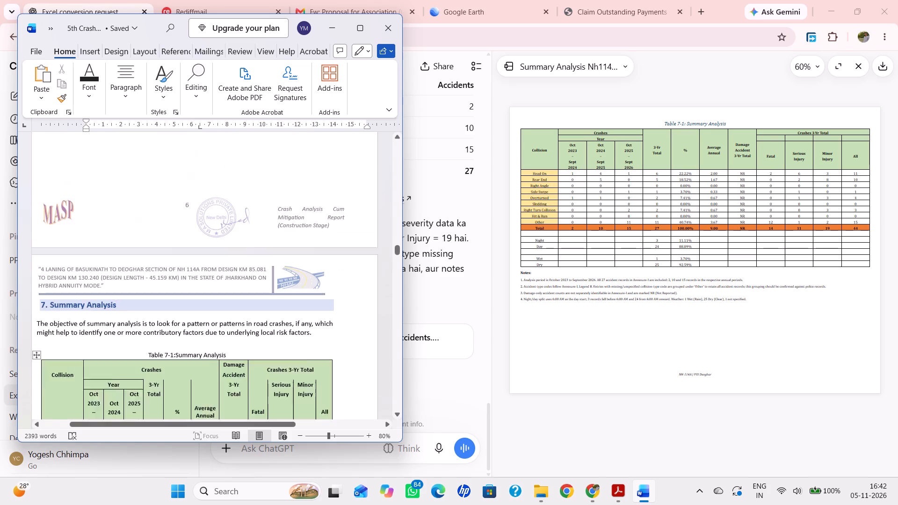
pyautogui.scroll(-8, 295, 282)
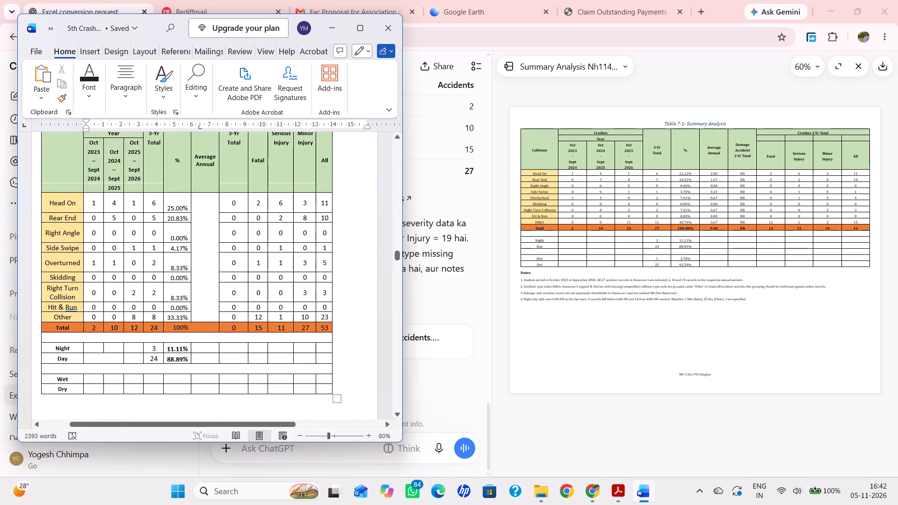
pyautogui.scroll(1, 316, 231)
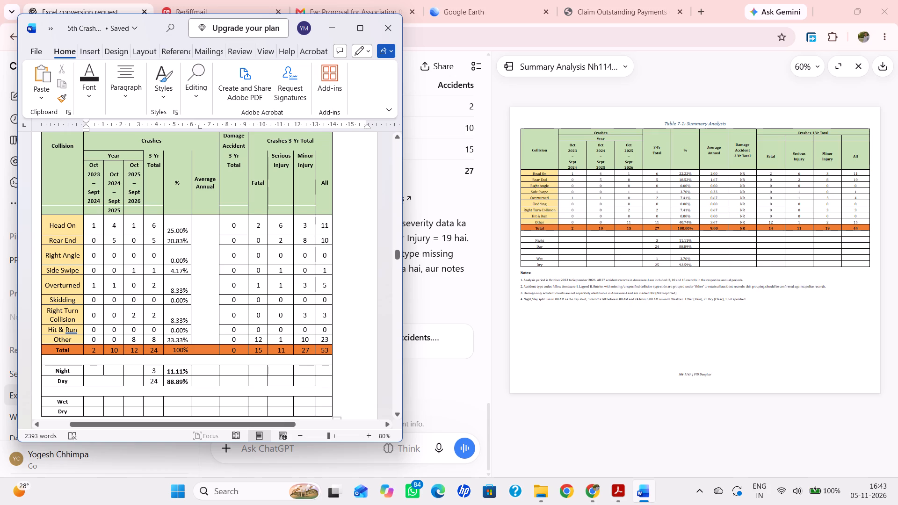
pyautogui.moveTo(301, 341); pyautogui.dragTo(305, 341)
pyautogui.moveTo(305, 341); pyautogui.dragTo(310, 341)
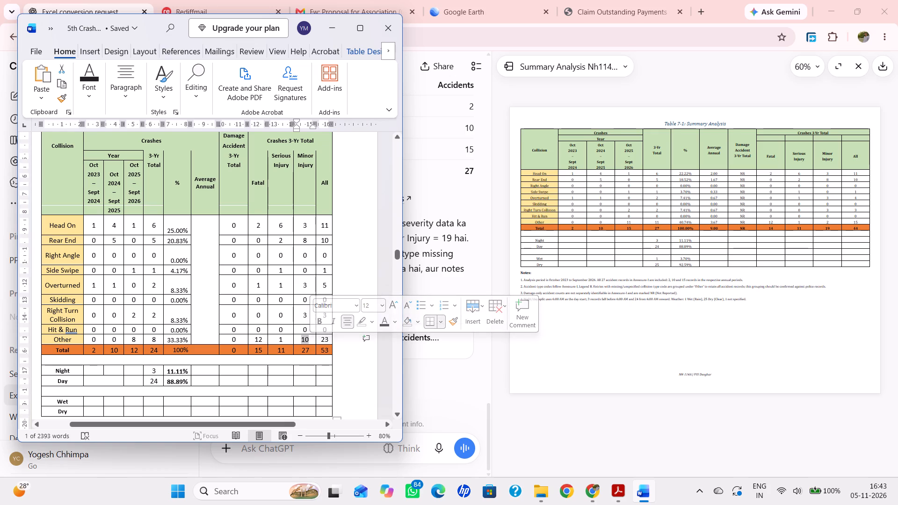
# Maximize the report window, switch it to One Page view and enlarge Table 7-1 on the page.
pyautogui.click(370, 26)
pyautogui.scroll(2, 391, 270)
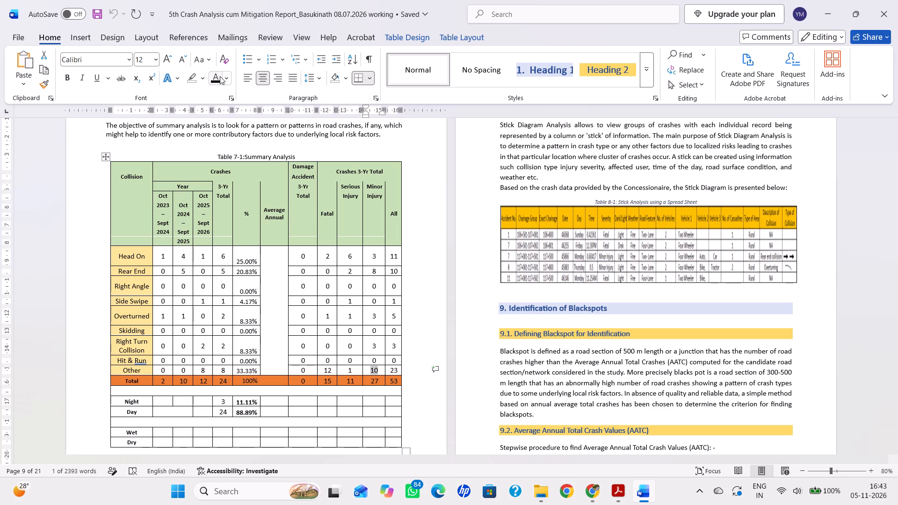
pyautogui.scroll(-16, 244, 266)
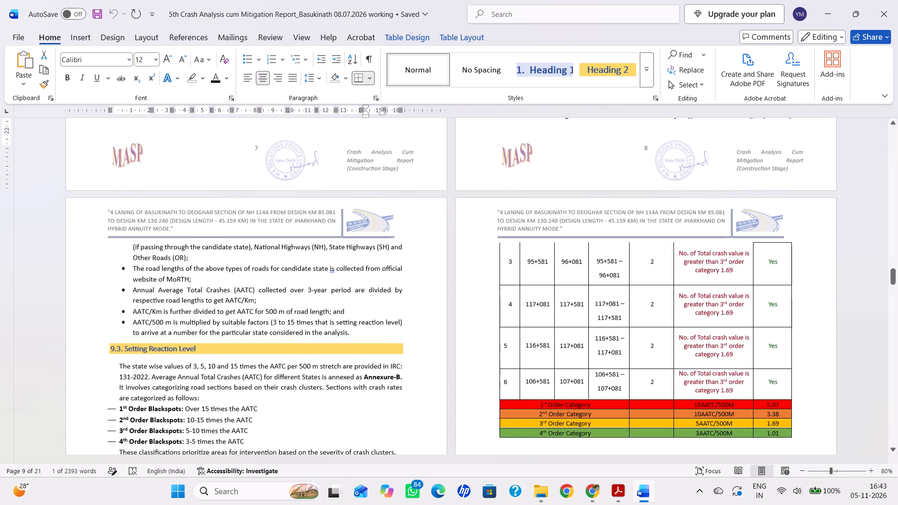
pyautogui.scroll(8, 257, 296)
pyautogui.scroll(-1, 257, 296)
pyautogui.scroll(5, 257, 296)
pyautogui.click(290, 43)
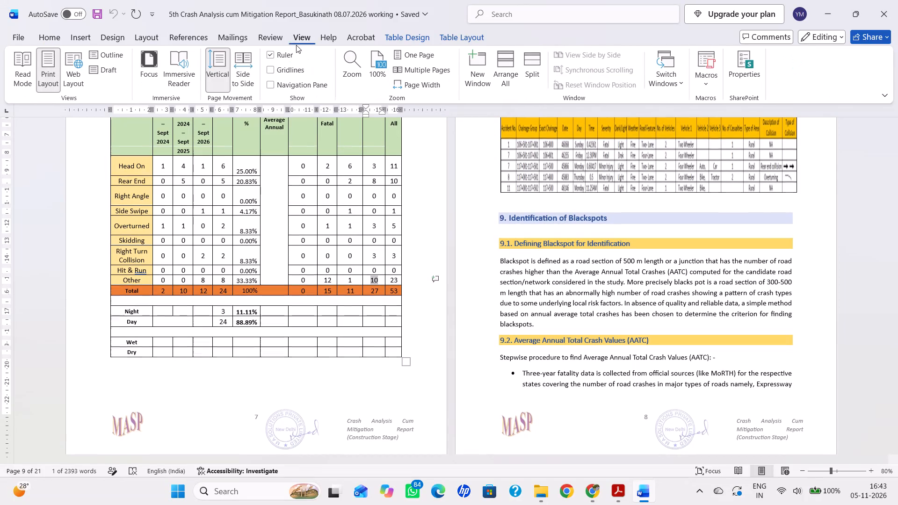
pyautogui.click(405, 51)
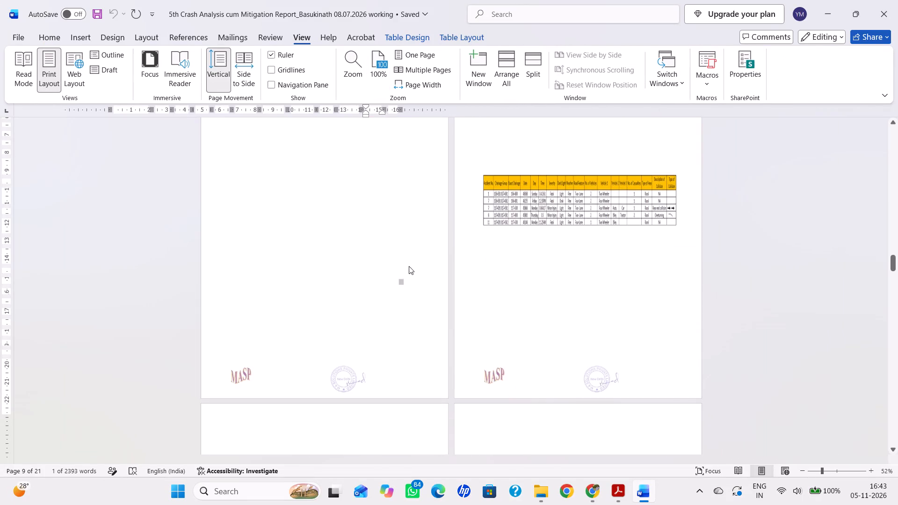
pyautogui.scroll(4, 402, 317)
pyautogui.scroll(-1, 402, 317)
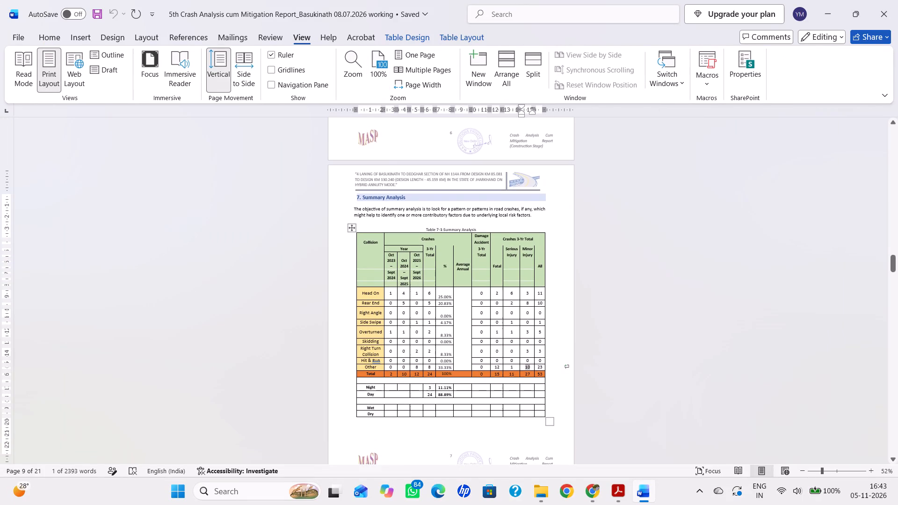
pyautogui.keyDown('ctrl'); pyautogui.scroll(4, 417, 361); pyautogui.keyUp('ctrl')
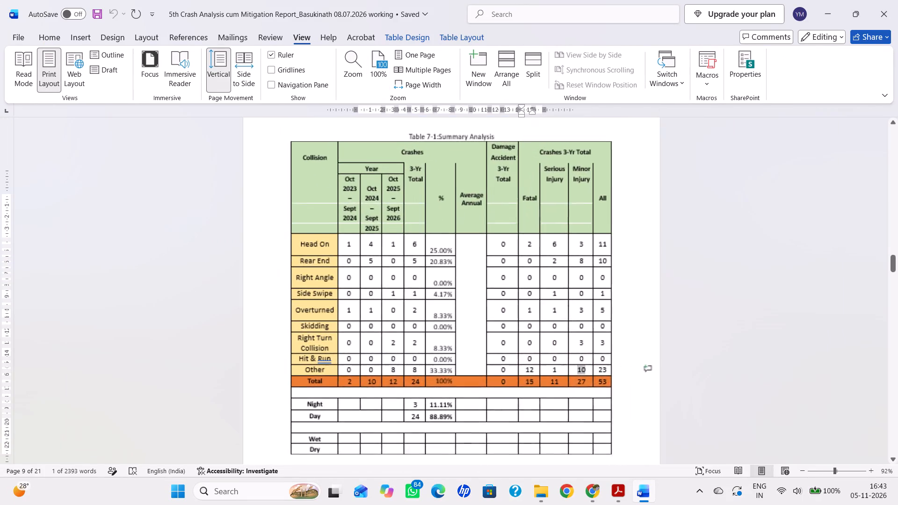
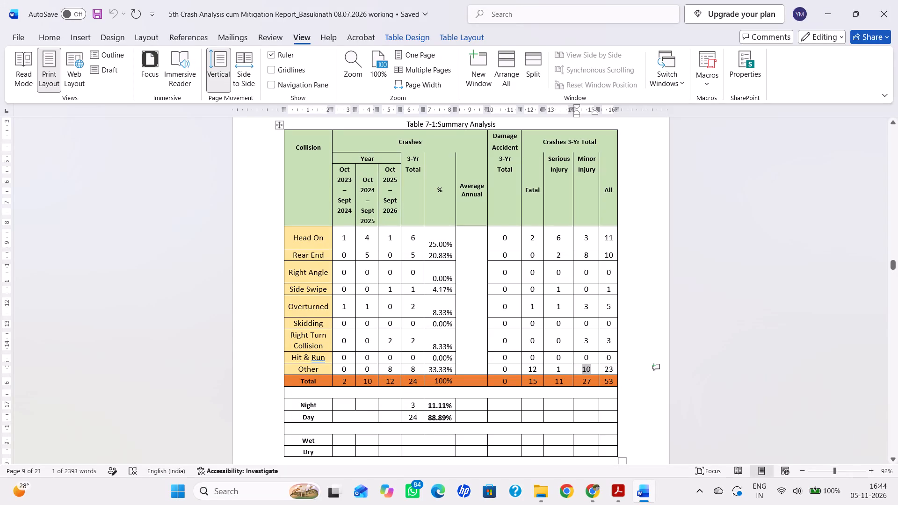
# Open the Basukinath–Deoghar accident data workbook from the desktop in Excel and dismiss the circular-reference warning.
pyautogui.moveTo(591, 367); pyautogui.dragTo(582, 368)
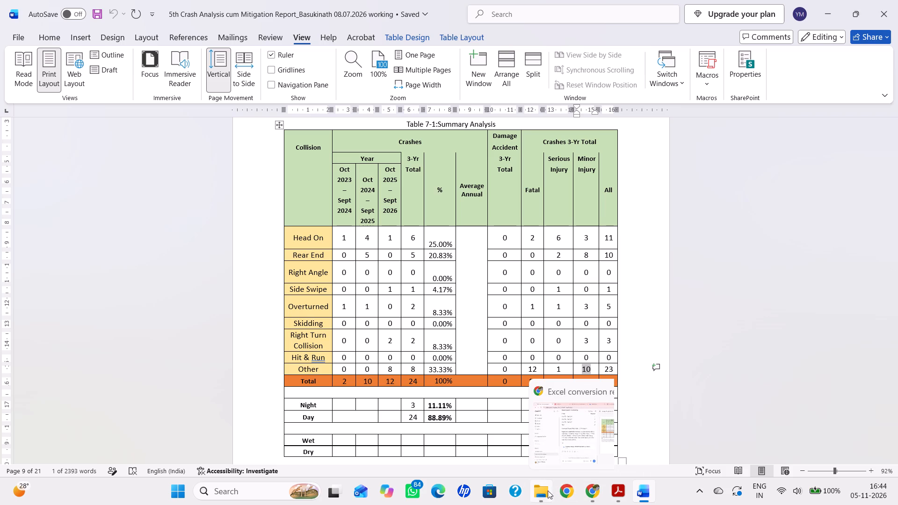
pyautogui.tripleClick(826, 0)
pyautogui.click(826, 0)
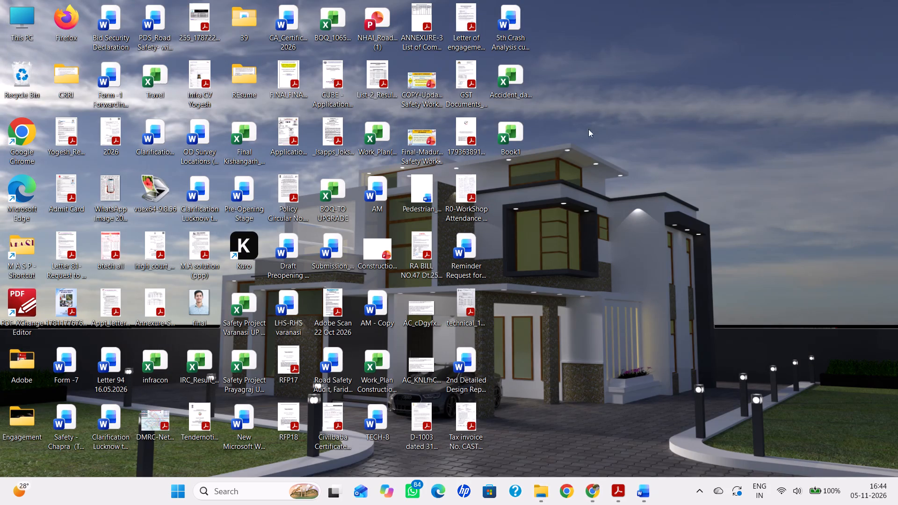
pyautogui.doubleClick(510, 89)
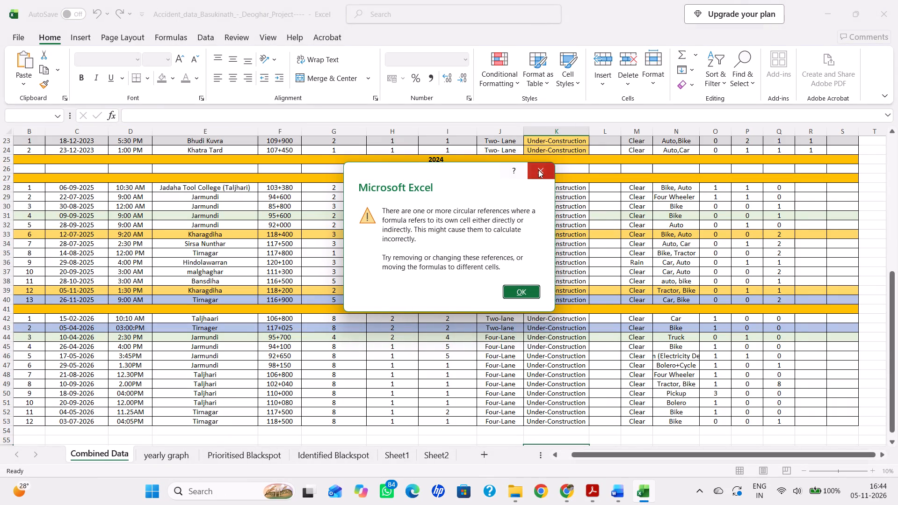
pyautogui.click(542, 169)
# Review the 2023–2026 accident records on the Combined Data sheet and compare them with Table 7-1 in the Word report.
pyautogui.scroll(4, 717, 262)
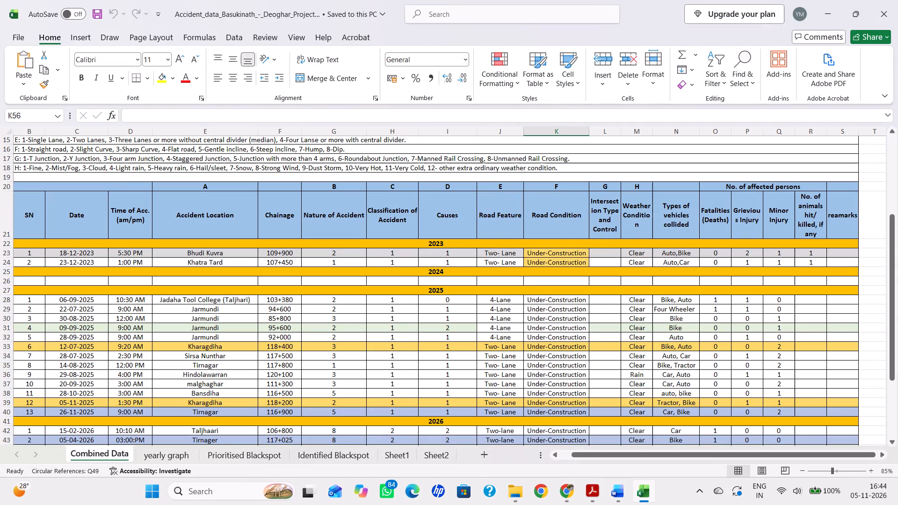
pyautogui.scroll(-7, 715, 265)
pyautogui.scroll(1, 717, 267)
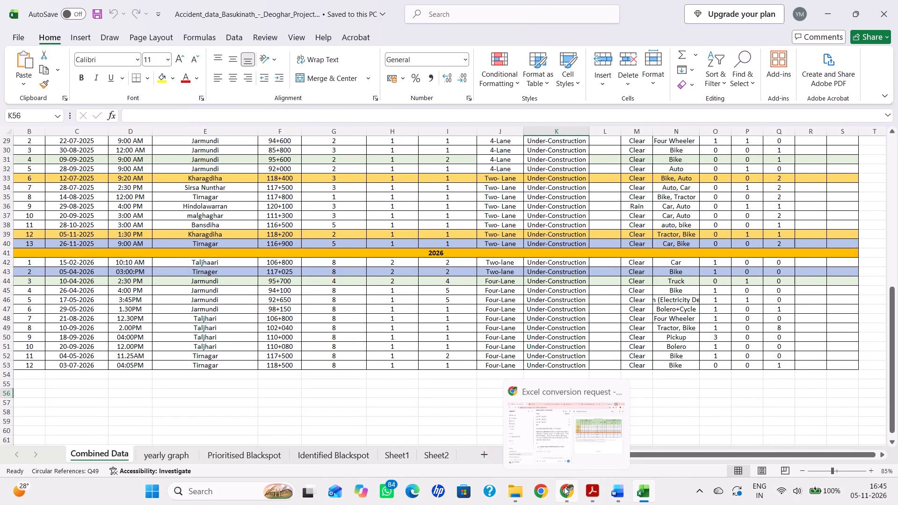
pyautogui.scroll(2, 592, 378)
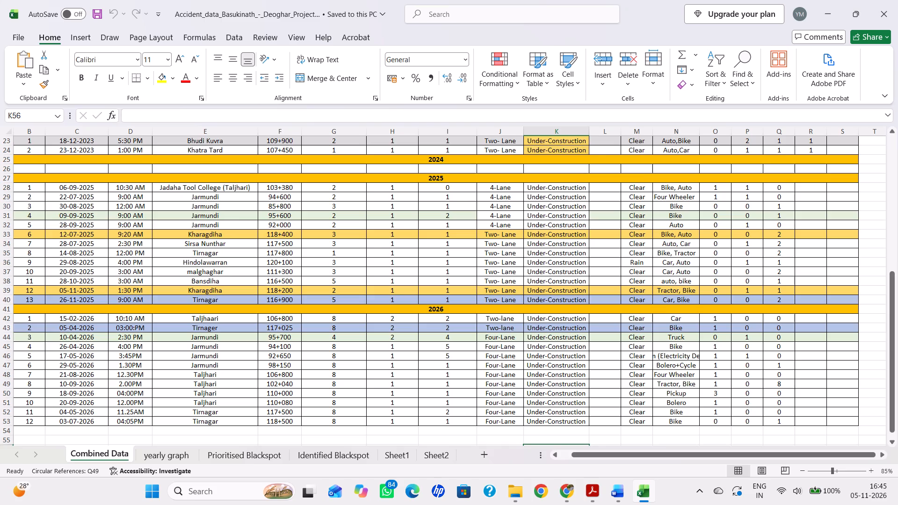
pyautogui.scroll(5, 605, 357)
pyautogui.scroll(-8, 605, 357)
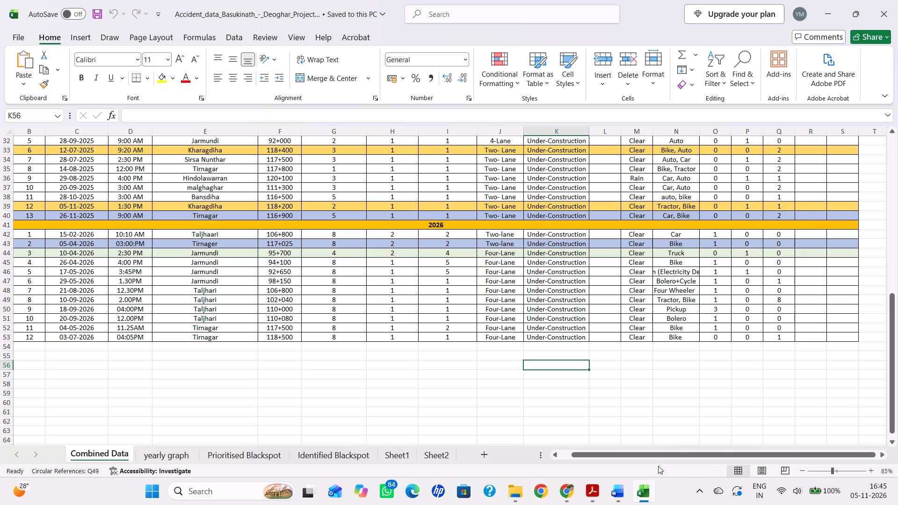
pyautogui.click(617, 490)
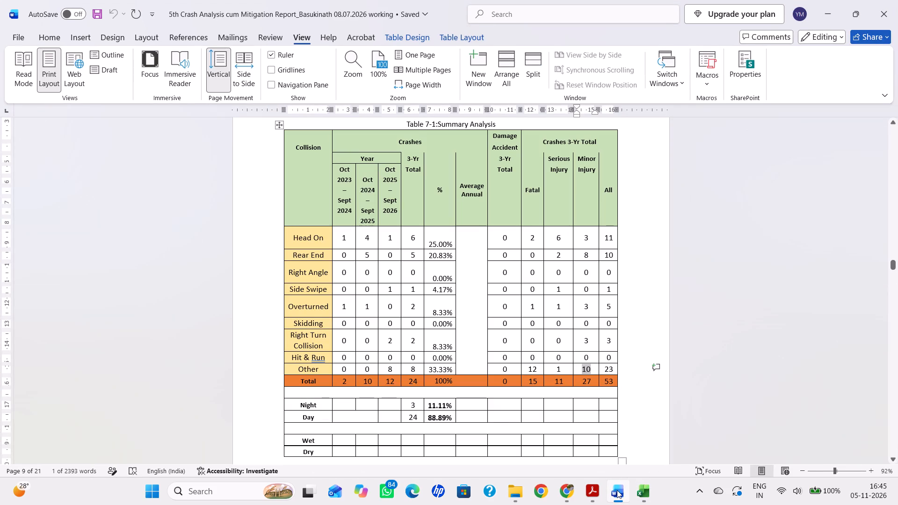
pyautogui.click(617, 490)
pyautogui.click(617, 490)
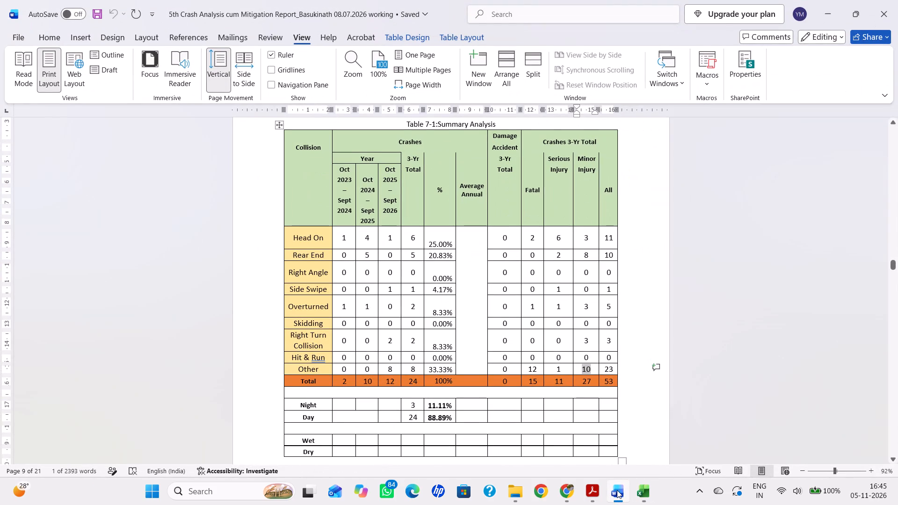
pyautogui.click(617, 490)
pyautogui.click(617, 490)
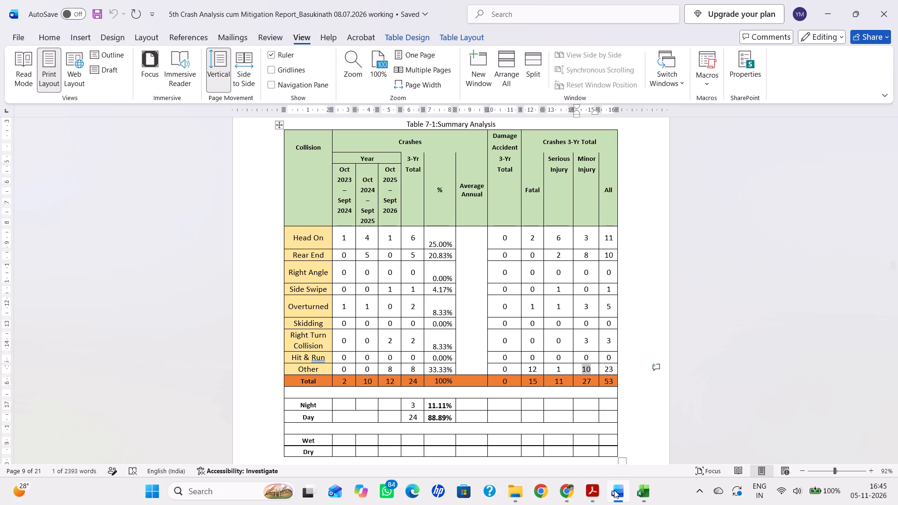
pyautogui.click(614, 490)
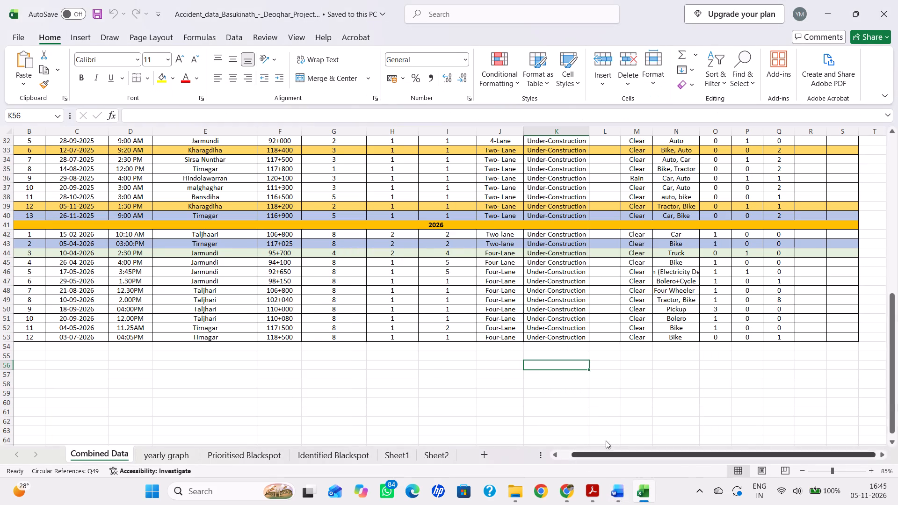
# Examine the Combined Data sheet's collision-type legend and the nature-of-accident, fatality and injury columns for all years.
pyautogui.scroll(5, 599, 412)
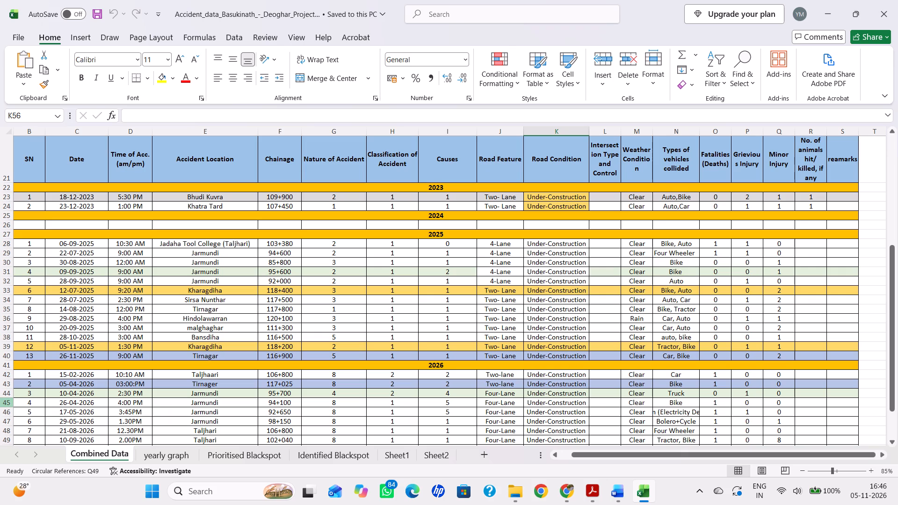
pyautogui.scroll(4, 253, 218)
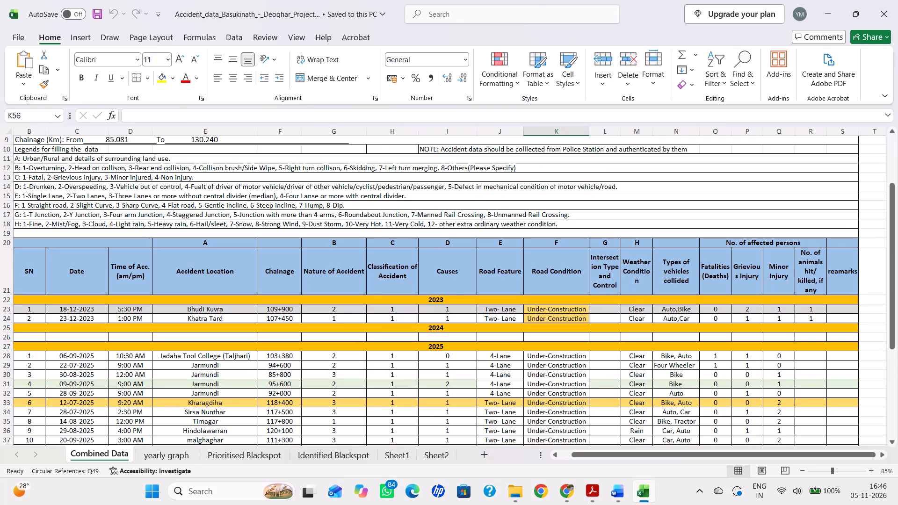
pyautogui.scroll(-2, 253, 218)
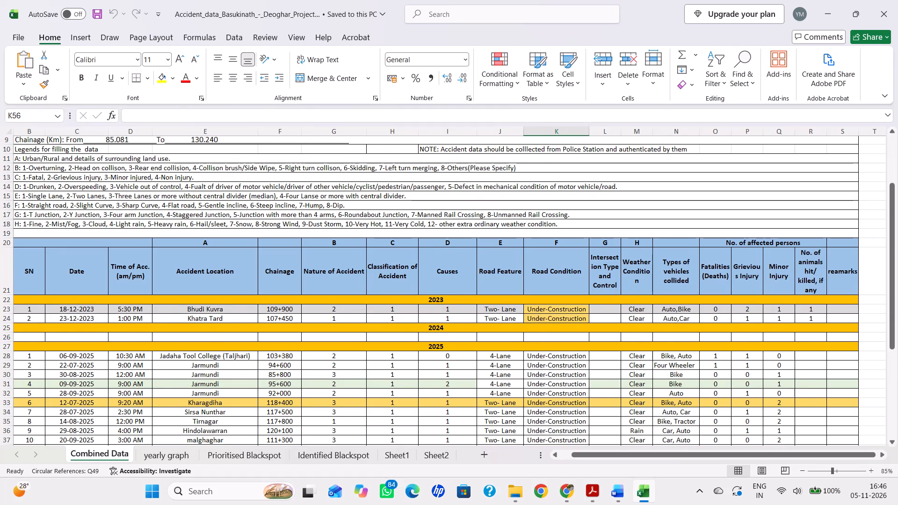
pyautogui.scroll(-6, 298, 255)
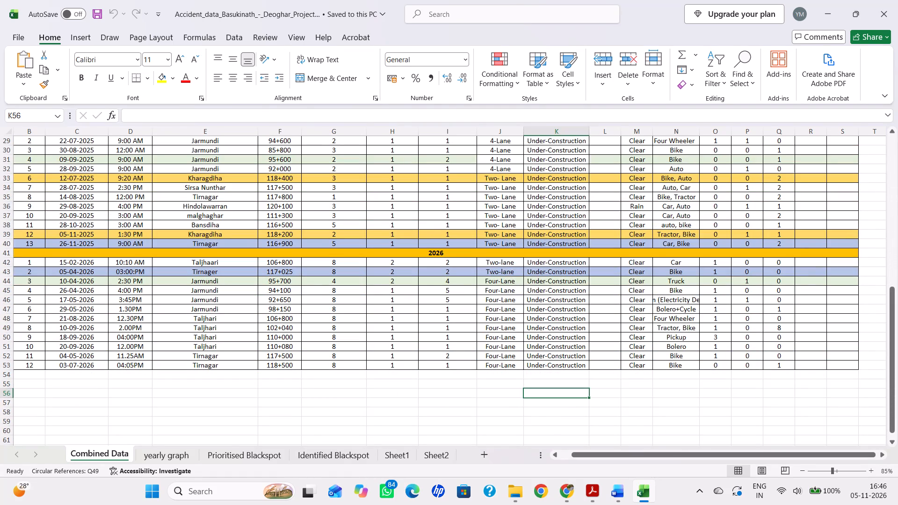
pyautogui.scroll(10, 302, 260)
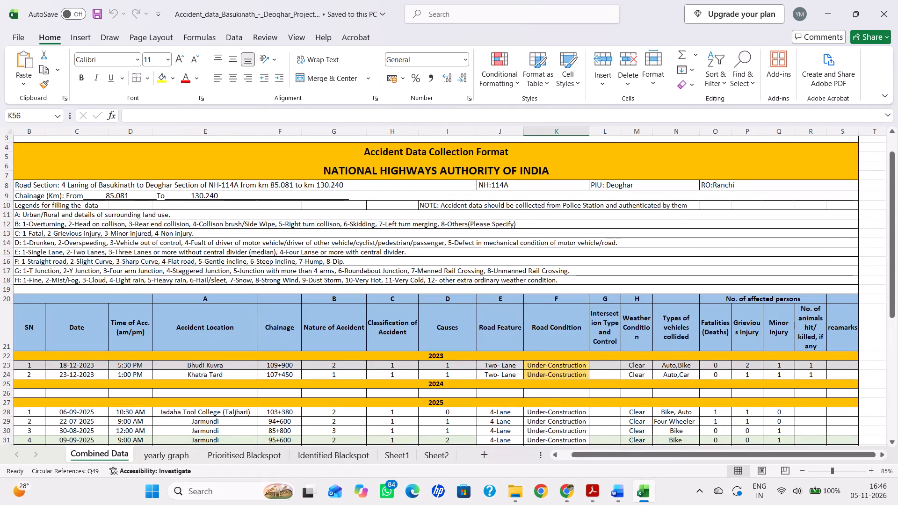
pyautogui.scroll(-10, 302, 268)
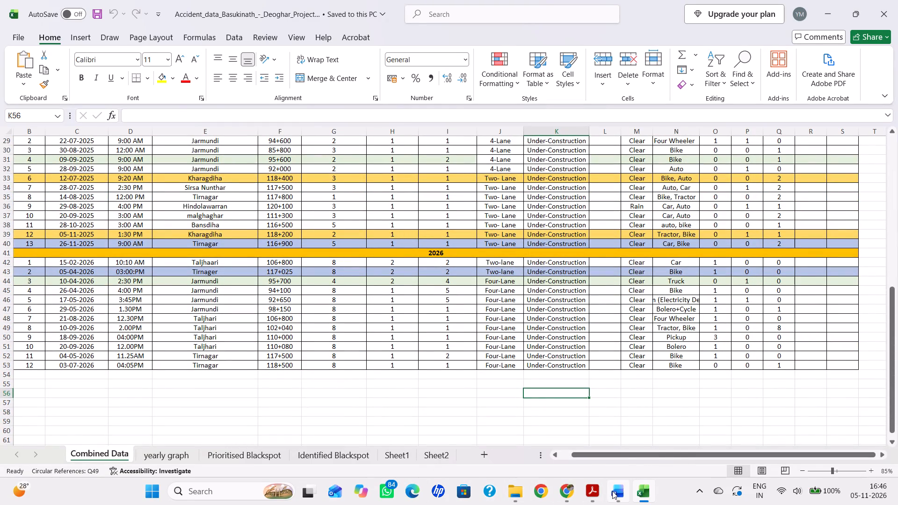
# Cross-check the revised 27-accident summary in ChatGPT and the report's Table 7-1 against the Combined Data accident records.
pyautogui.click(569, 494)
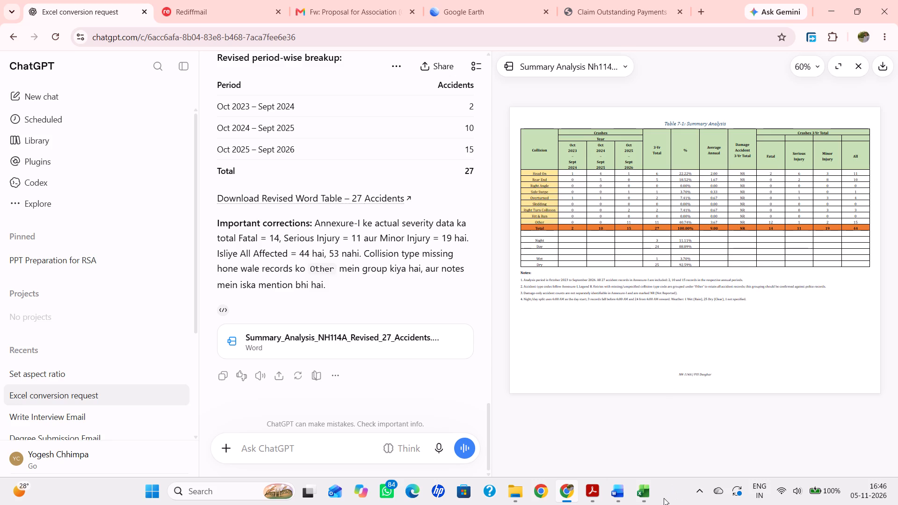
pyautogui.click(618, 495)
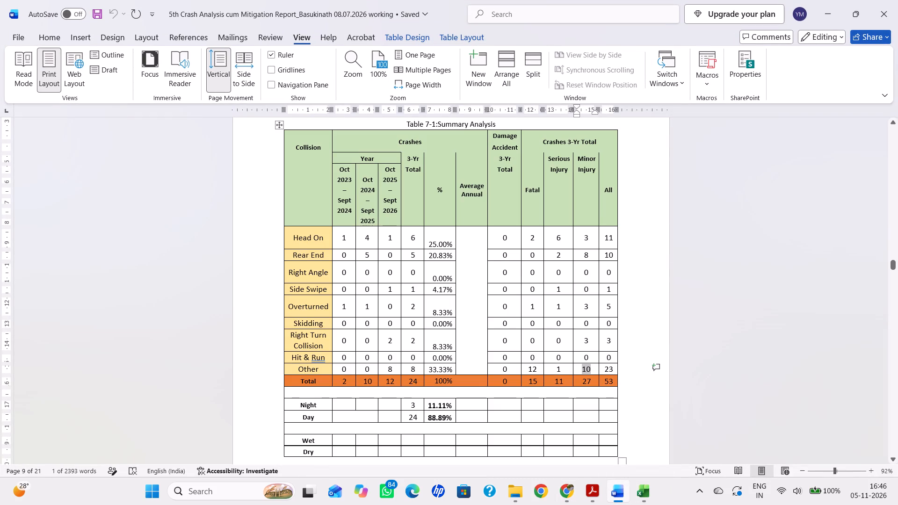
pyautogui.click(654, 497)
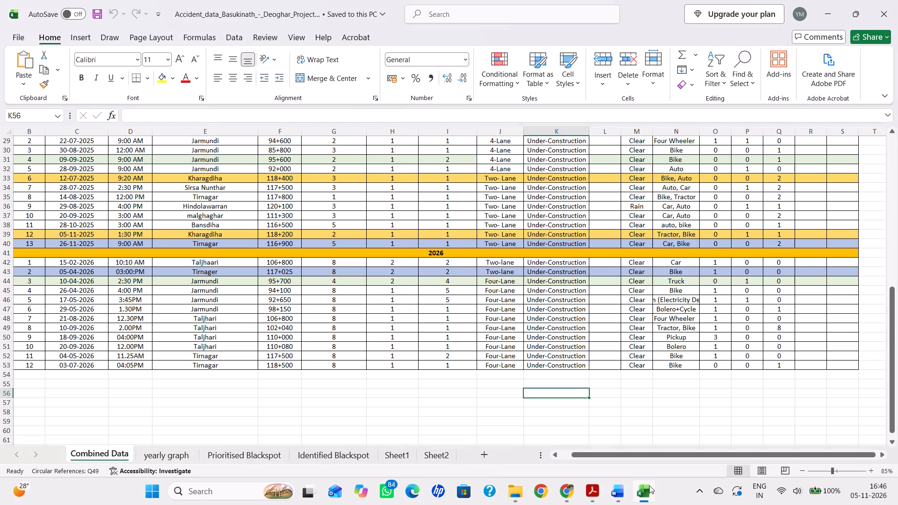
pyautogui.scroll(2, 343, 306)
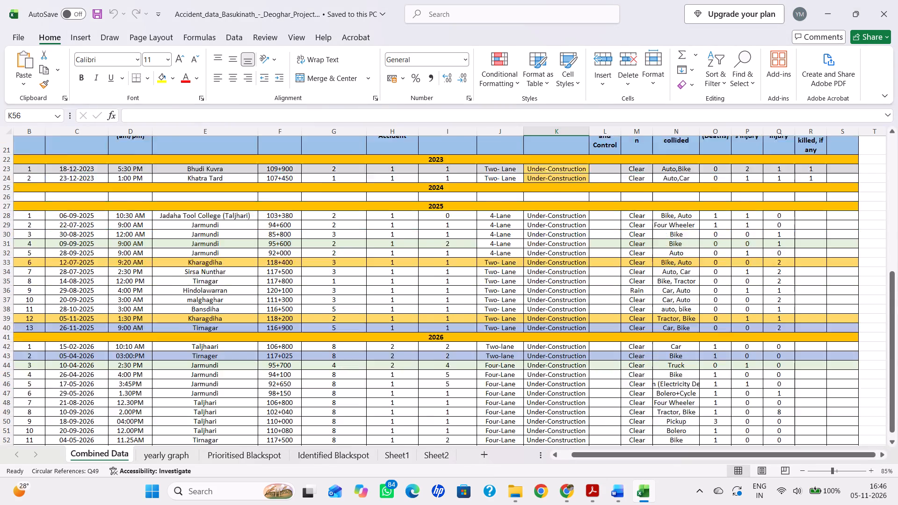
pyautogui.scroll(3, 344, 307)
pyautogui.scroll(-3, 348, 309)
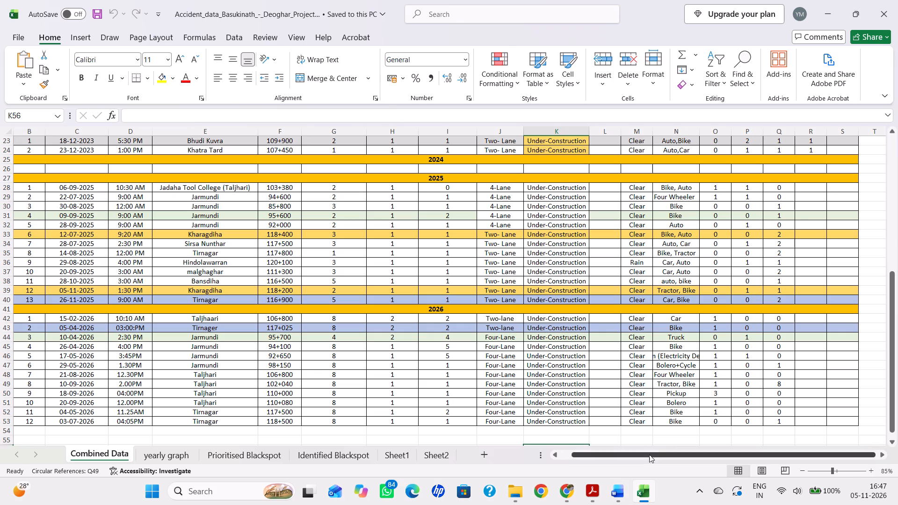
# Compare the yearly accident counts in the report's Table 6-1 with the 3-Yr Total in Table 7-1's Total row.
pyautogui.click(626, 491)
pyautogui.scroll(20, 579, 440)
pyautogui.scroll(-1, 546, 366)
pyautogui.scroll(17, 546, 366)
pyautogui.scroll(13, 546, 366)
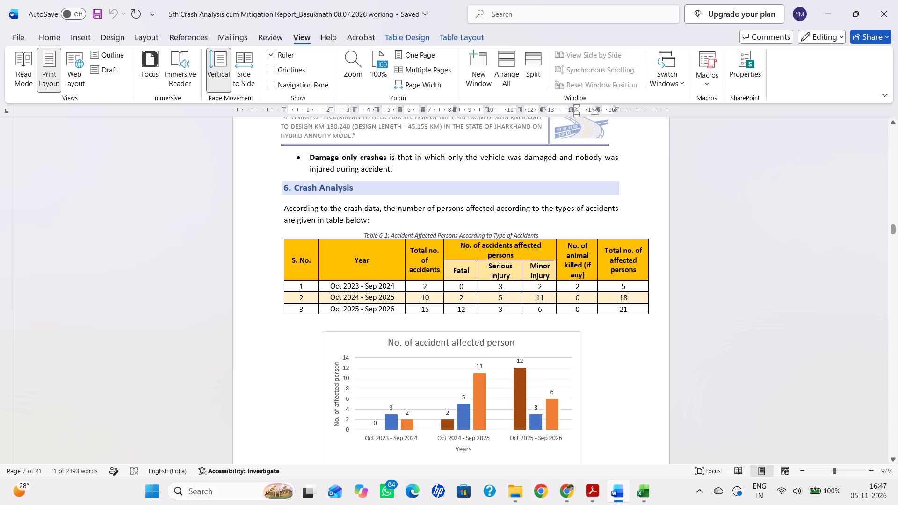
pyautogui.moveTo(432, 294); pyautogui.dragTo(417, 287)
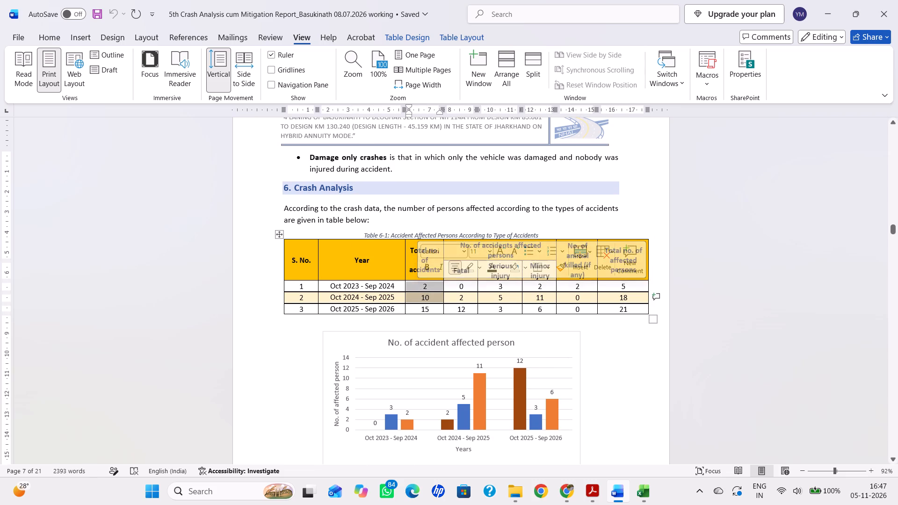
pyautogui.click(429, 308)
pyautogui.scroll(-20, 437, 307)
pyautogui.scroll(-13, 437, 307)
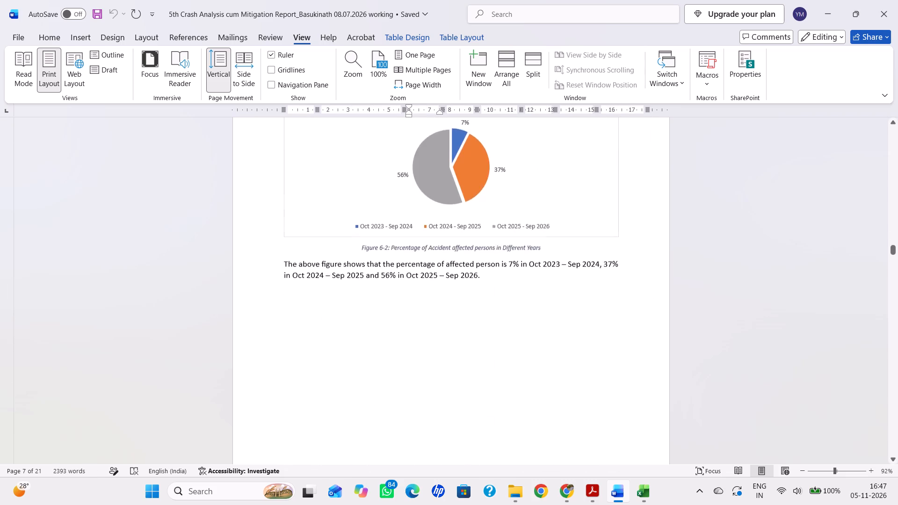
pyautogui.scroll(-19, 436, 318)
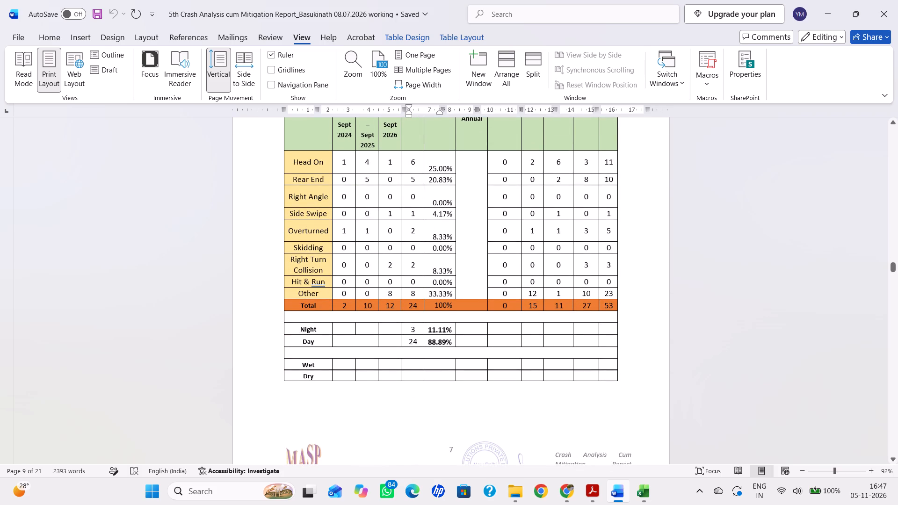
pyautogui.moveTo(416, 307); pyautogui.dragTo(408, 307)
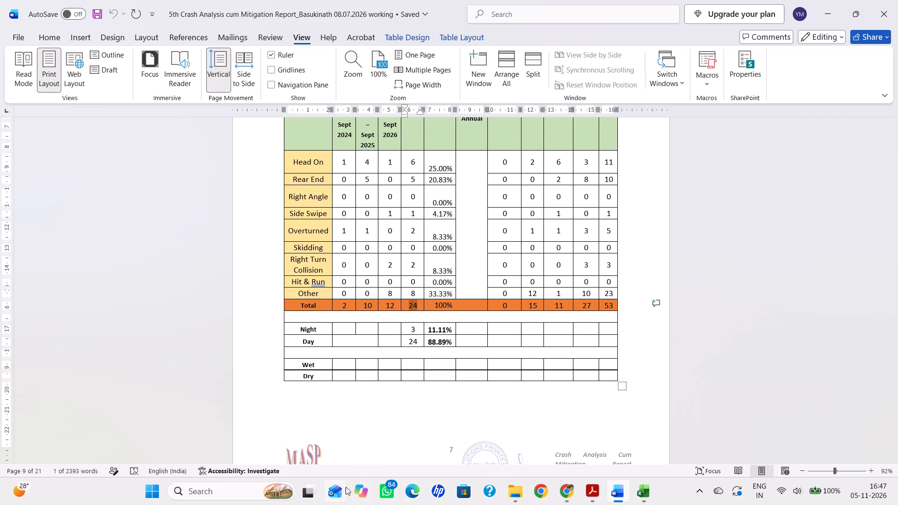
# Compare the total affected persons per year in Table 6-1 with the All column's total in Table 7-1.
pyautogui.scroll(12, 387, 287)
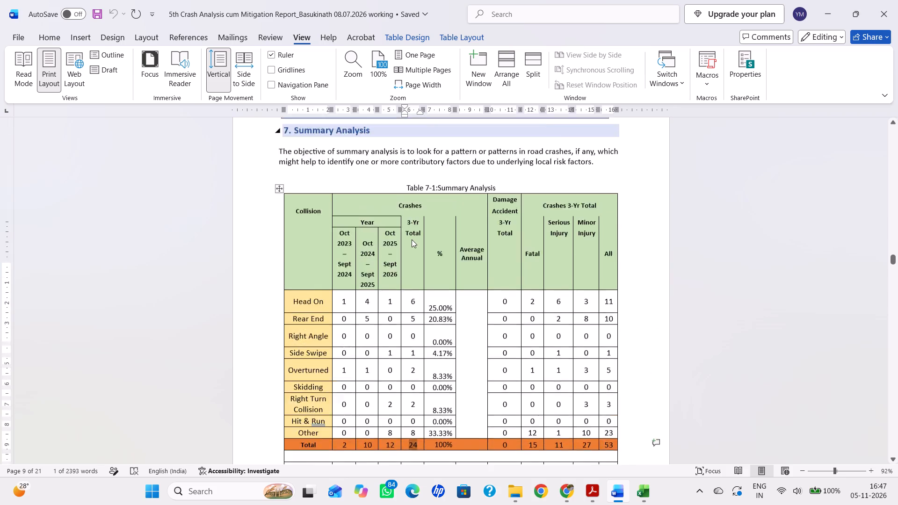
pyautogui.scroll(7, 412, 239)
pyautogui.scroll(-1, 431, 225)
pyautogui.scroll(20, 449, 214)
pyautogui.scroll(20, 449, 214)
pyautogui.scroll(3, 449, 214)
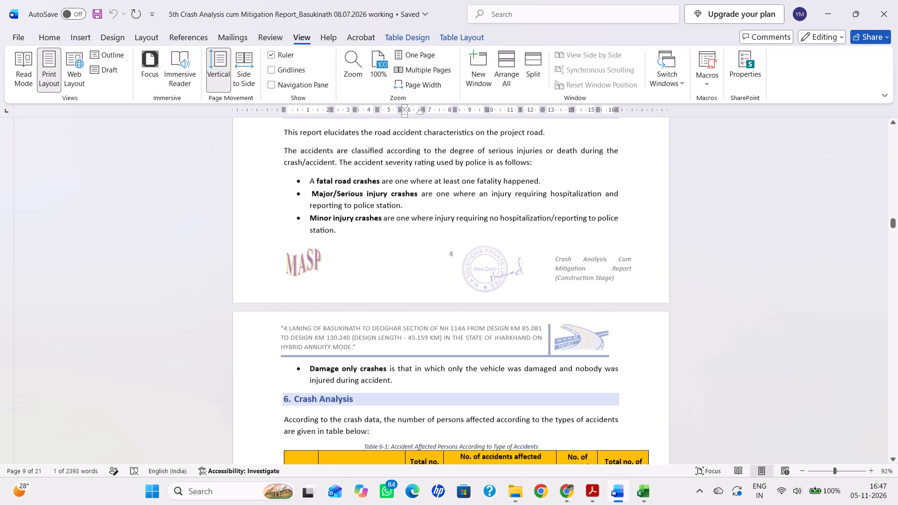
pyautogui.scroll(-13, 488, 202)
pyautogui.moveTo(635, 198); pyautogui.dragTo(634, 187)
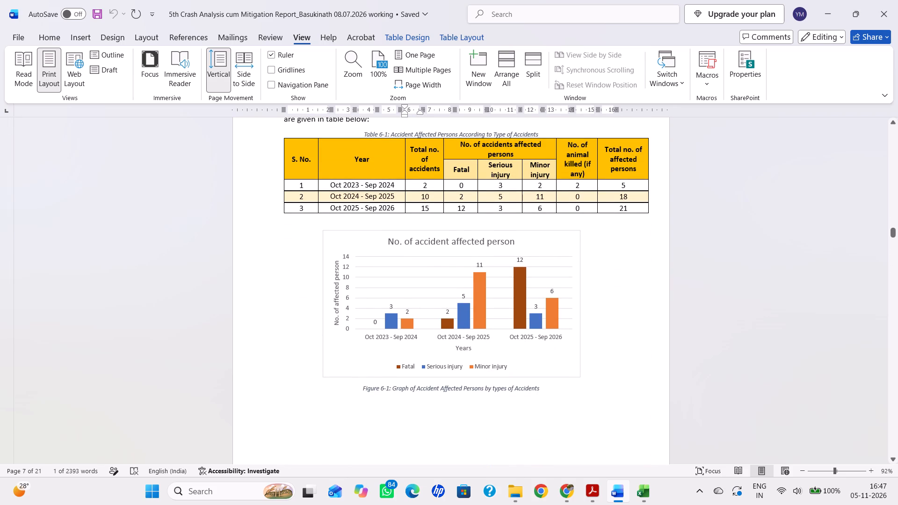
pyautogui.moveTo(634, 187); pyautogui.dragTo(633, 183)
pyautogui.click(628, 211)
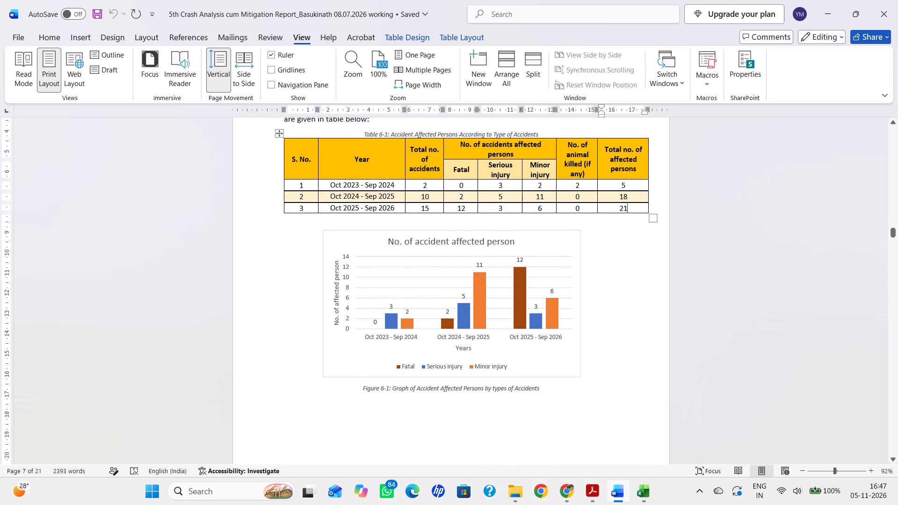
pyautogui.scroll(-20, 629, 264)
pyautogui.scroll(-20, 629, 264)
pyautogui.scroll(-9, 629, 264)
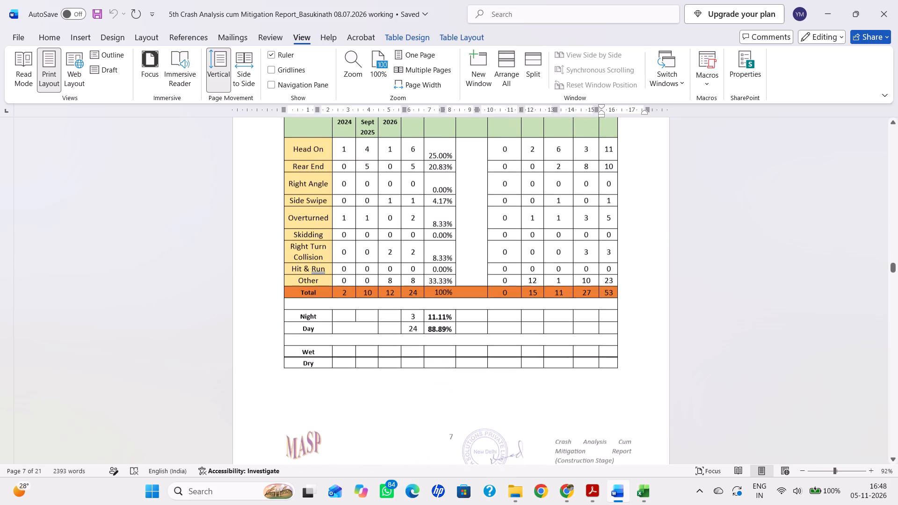
pyautogui.moveTo(609, 282); pyautogui.dragTo(600, 280)
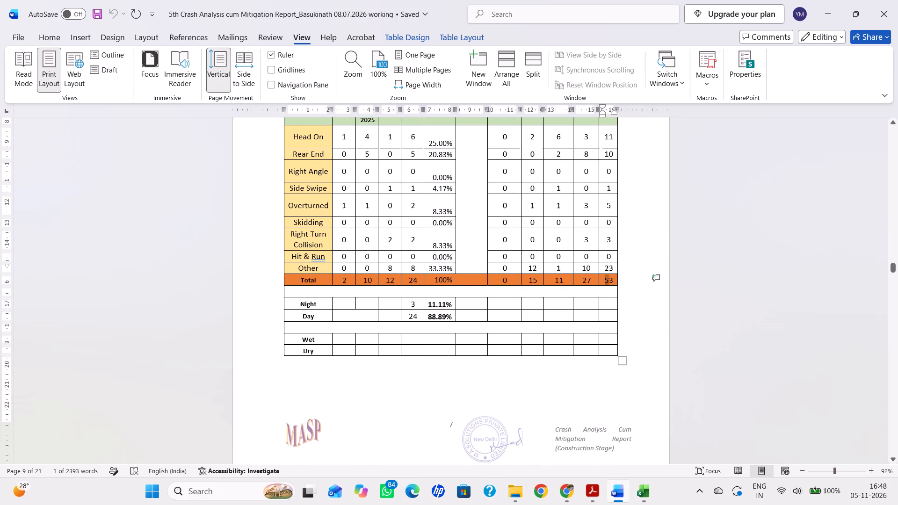
pyautogui.click(637, 367)
pyautogui.scroll(2, 612, 402)
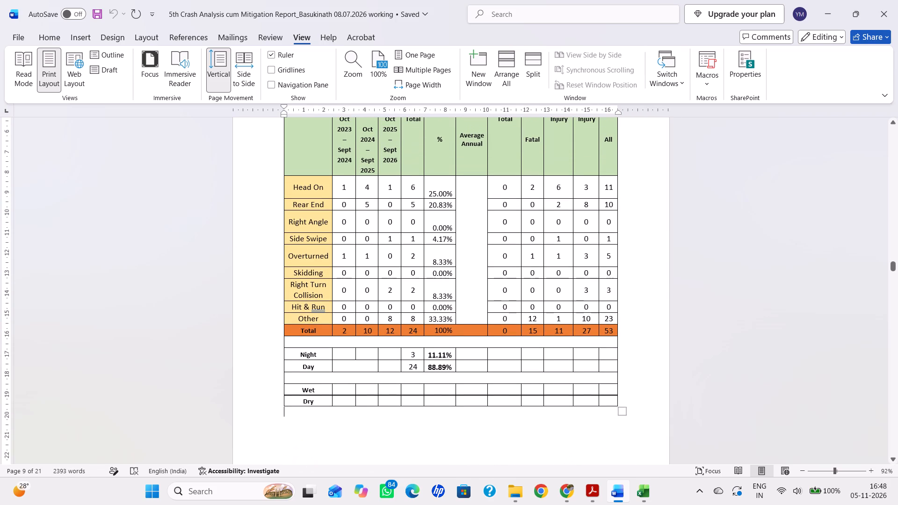
# Compare the report's Table 7-1 with the 2023, 2025 and 2026 accident records on the workbook's Combined Data sheet.
pyautogui.scroll(2, 601, 382)
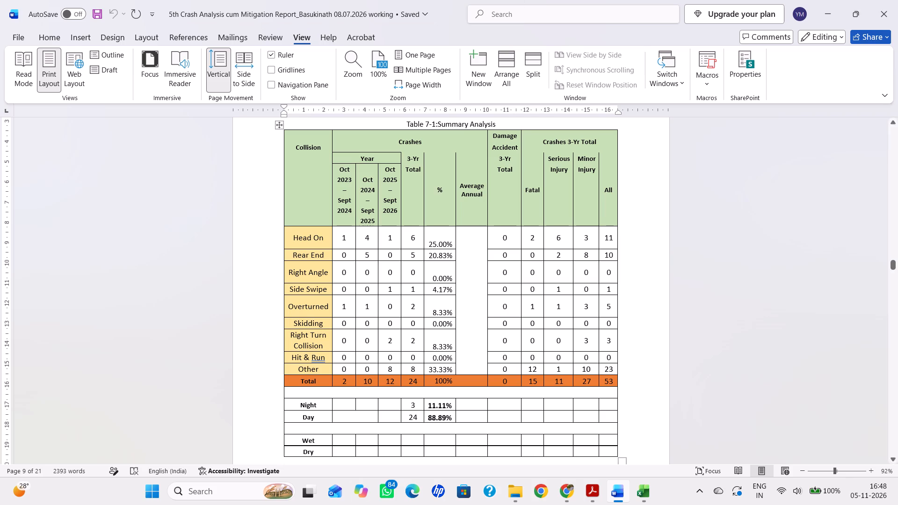
pyautogui.click(645, 491)
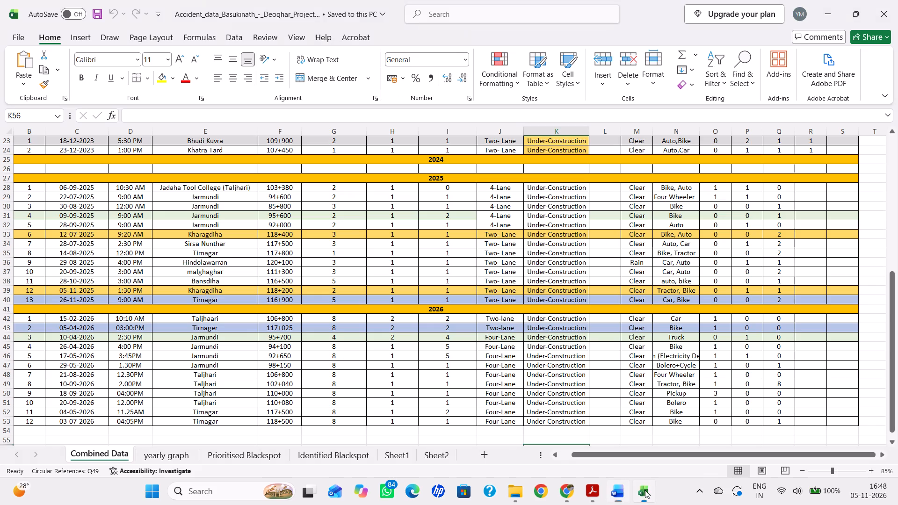
pyautogui.scroll(-1, 343, 209)
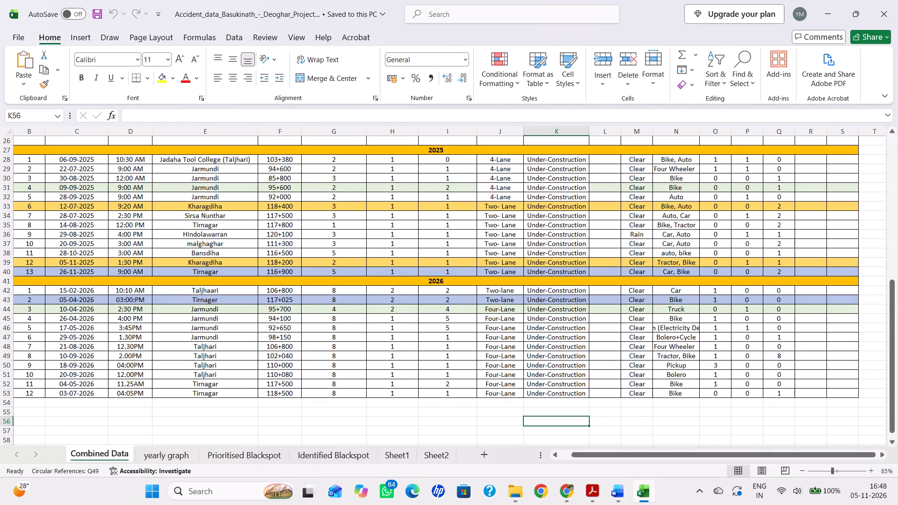
pyautogui.scroll(-5, 369, 257)
pyautogui.scroll(5, 369, 257)
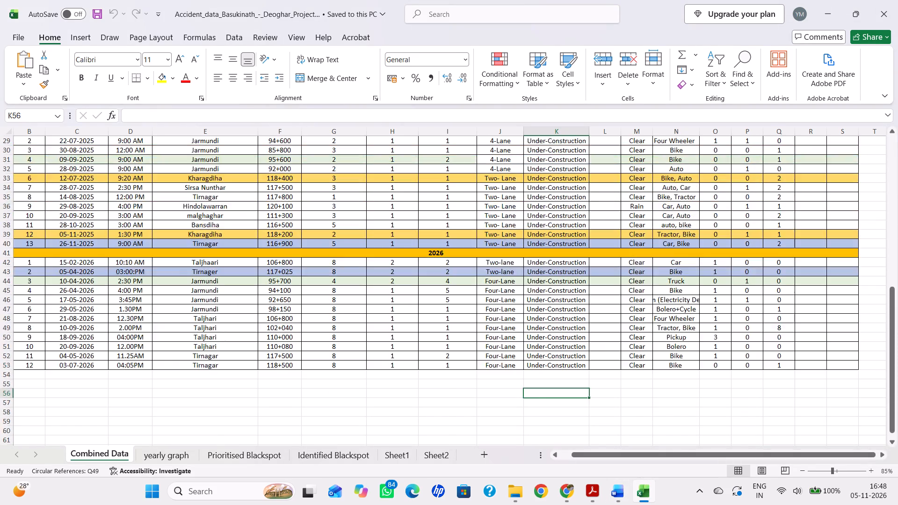
pyautogui.scroll(9, 369, 257)
pyautogui.scroll(-8, 369, 257)
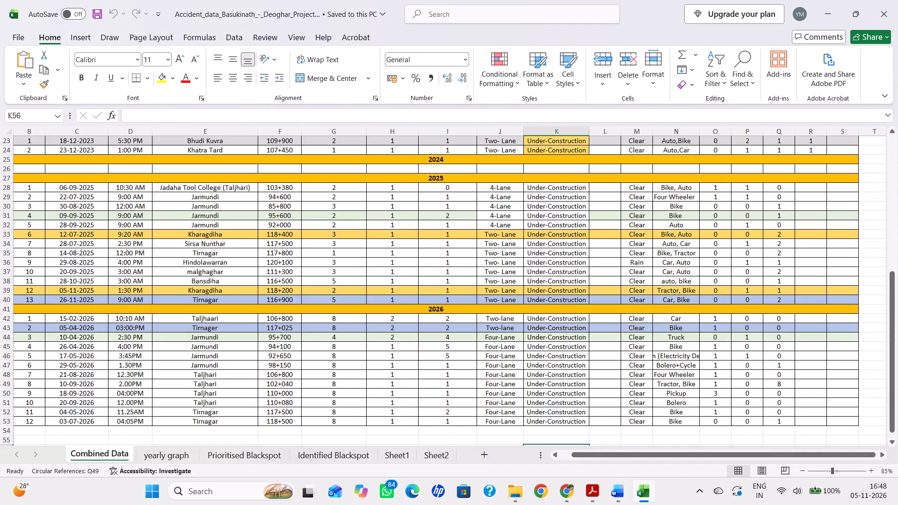
pyautogui.scroll(-2, 369, 259)
pyautogui.scroll(1, 368, 258)
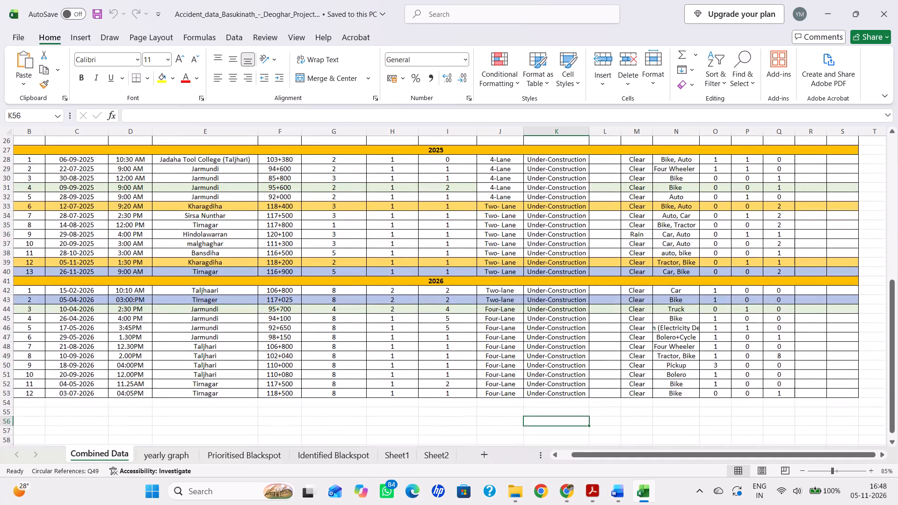
pyautogui.scroll(2, 368, 258)
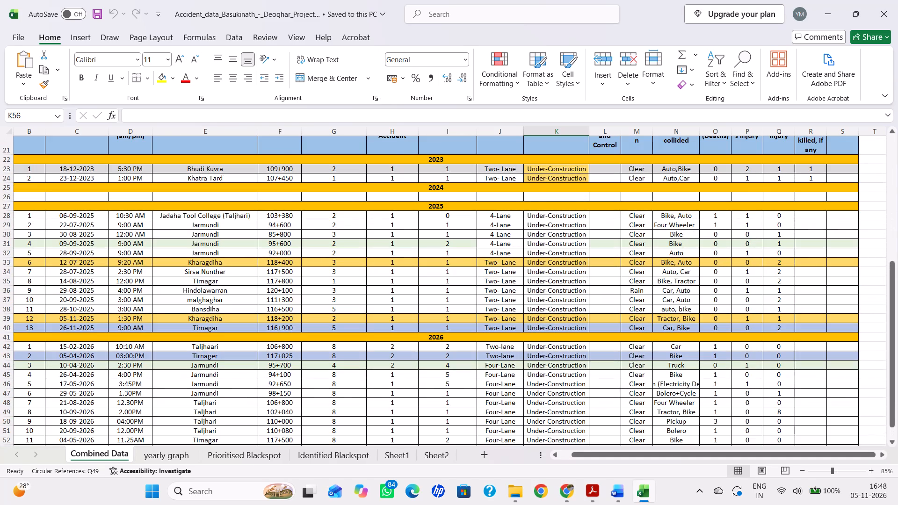
pyautogui.scroll(-1, 368, 258)
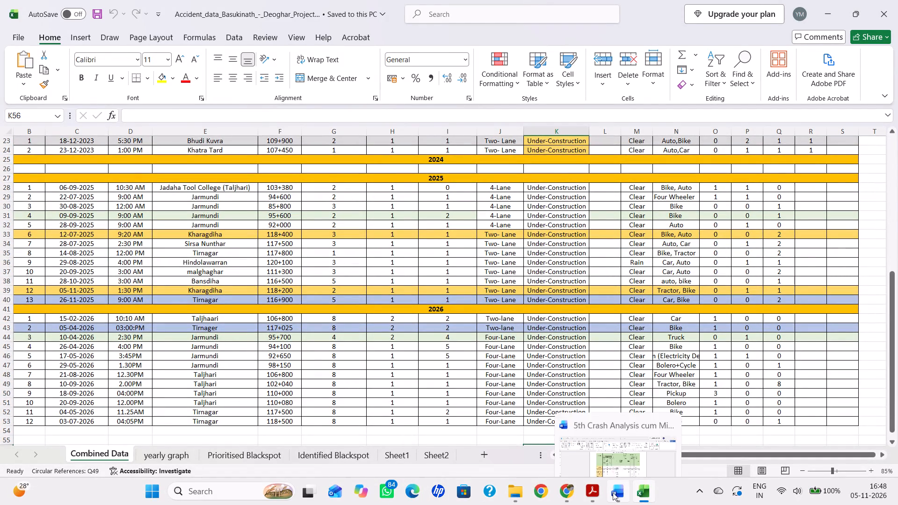
# Check Table 7-1's yearly crash counts and 3-Yr Total from the Head On row down to the Total row.
pyautogui.click(613, 415)
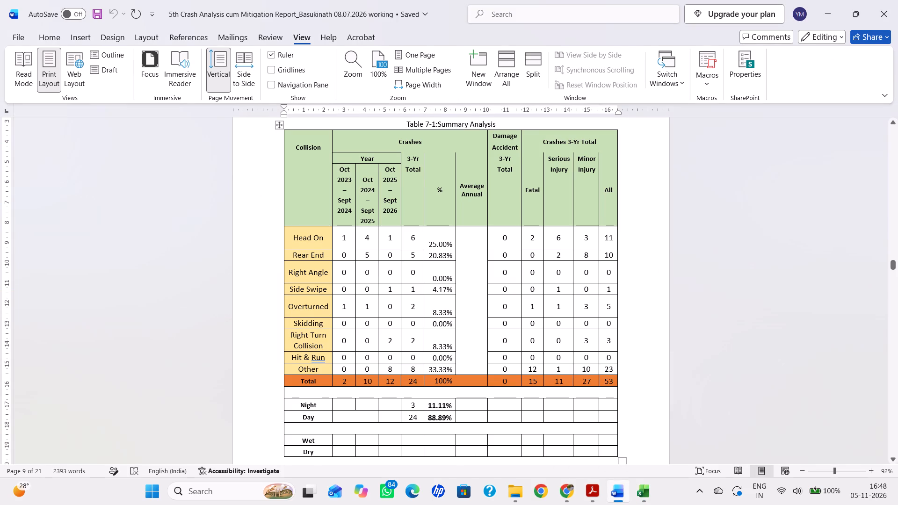
pyautogui.scroll(1, 508, 337)
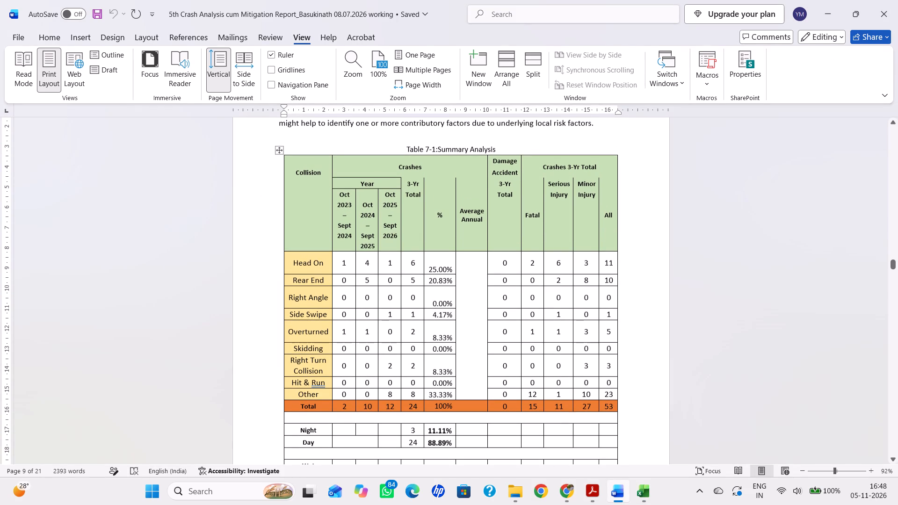
pyautogui.moveTo(341, 260); pyautogui.dragTo(402, 275)
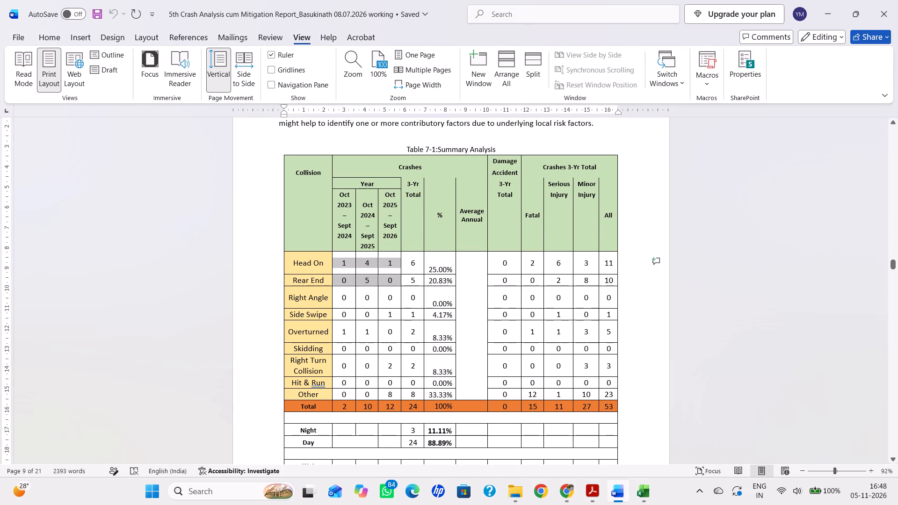
pyautogui.moveTo(402, 275); pyautogui.dragTo(411, 389)
pyautogui.click(403, 413)
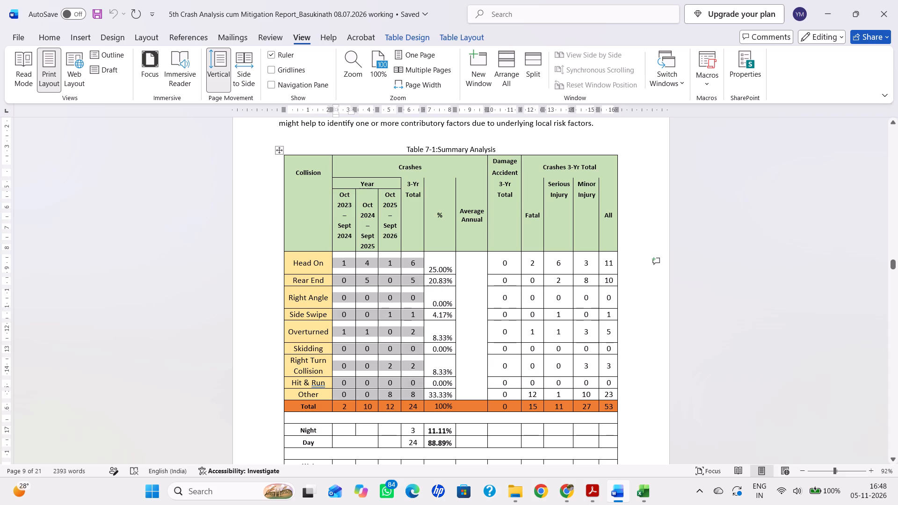
pyautogui.click(408, 409)
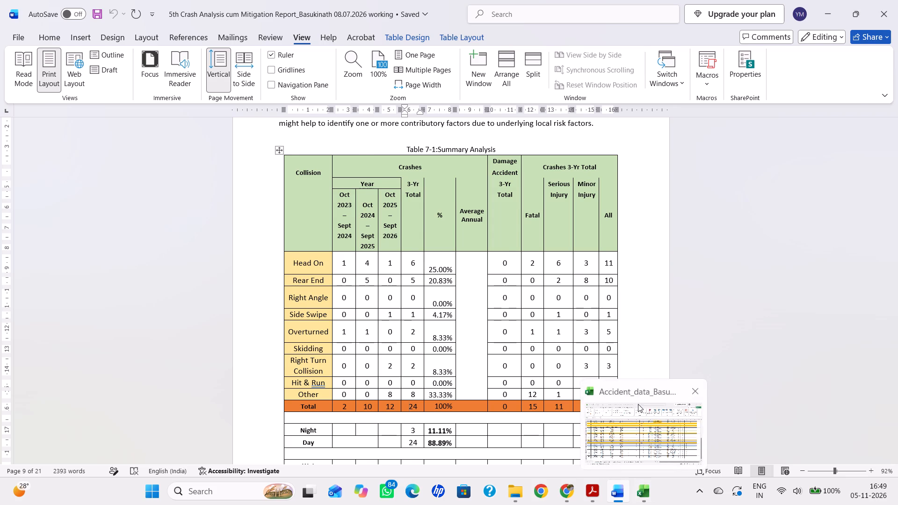
# Check Sheet2's accident list and Sheet1's summary table template in the accident data workbook, and return to the report.
pyautogui.click(638, 404)
pyautogui.click(443, 447)
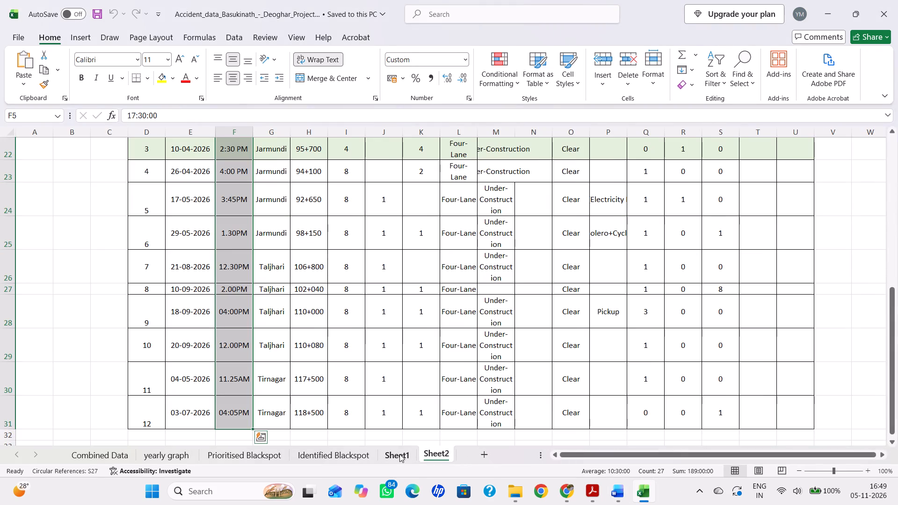
pyautogui.click(398, 454)
pyautogui.click(483, 362)
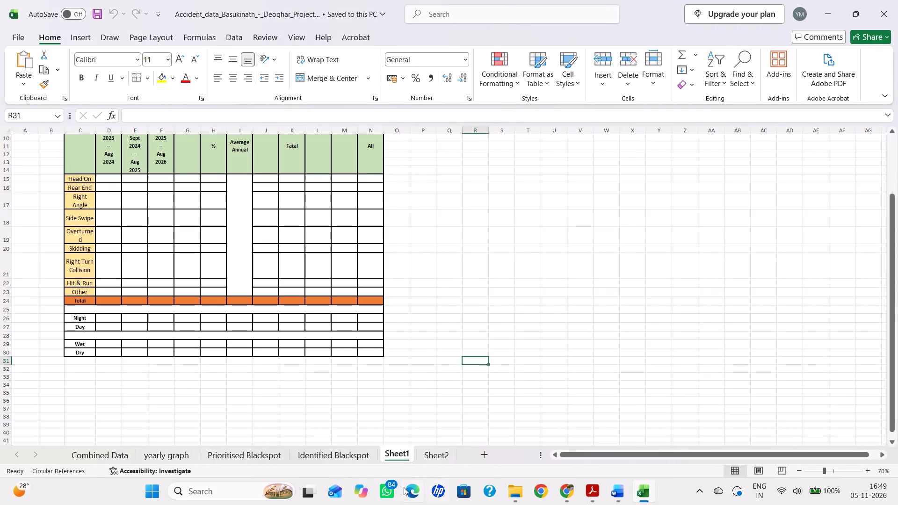
pyautogui.click(507, 493)
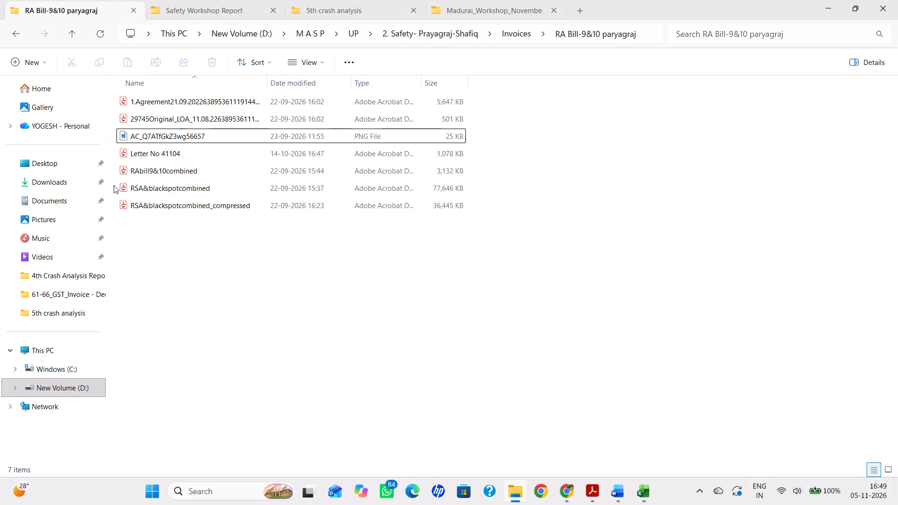
pyautogui.click(536, 0)
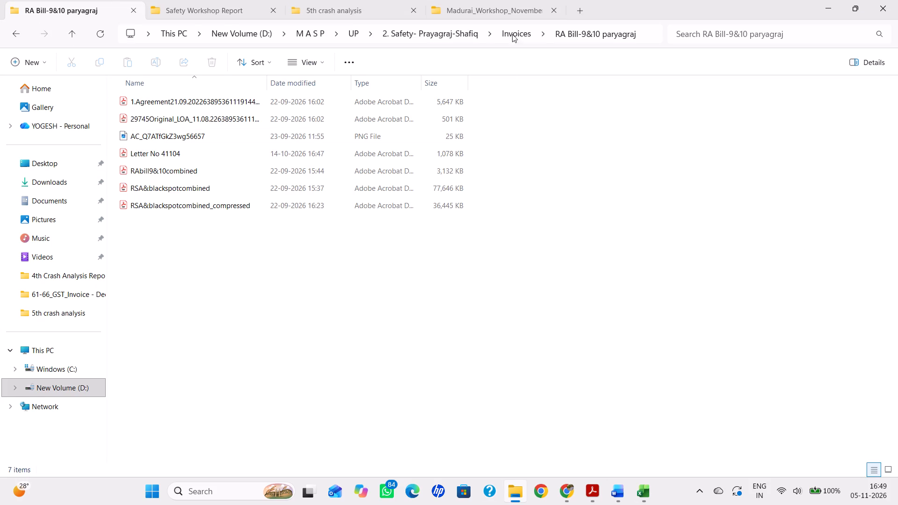
pyautogui.click(608, 492)
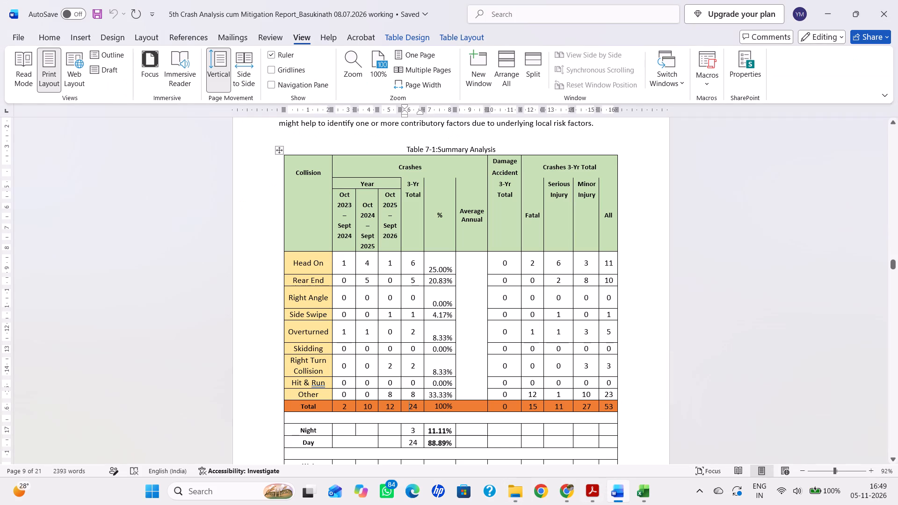
# Review the column headings of Table 7-1, from Collision and the yearly periods across to the Crashes 3-Yr Total group.
pyautogui.scroll(1, 445, 291)
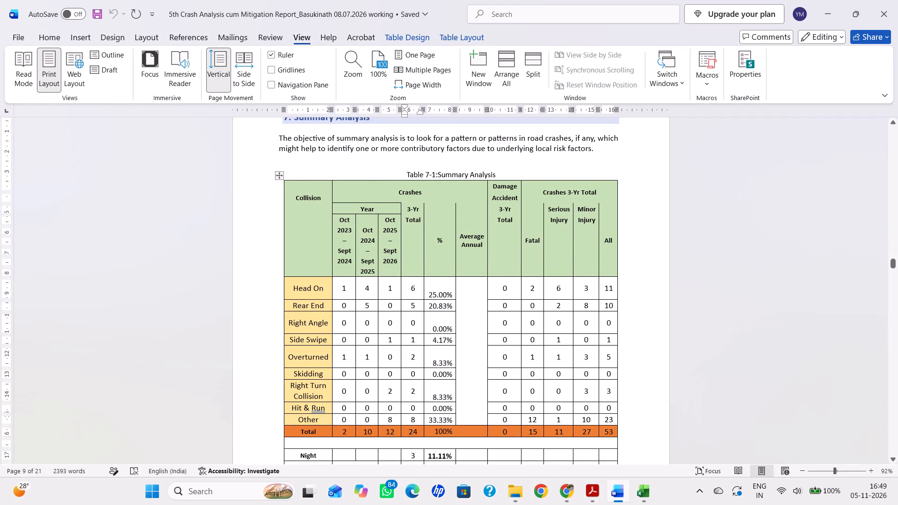
pyautogui.scroll(-2, 444, 289)
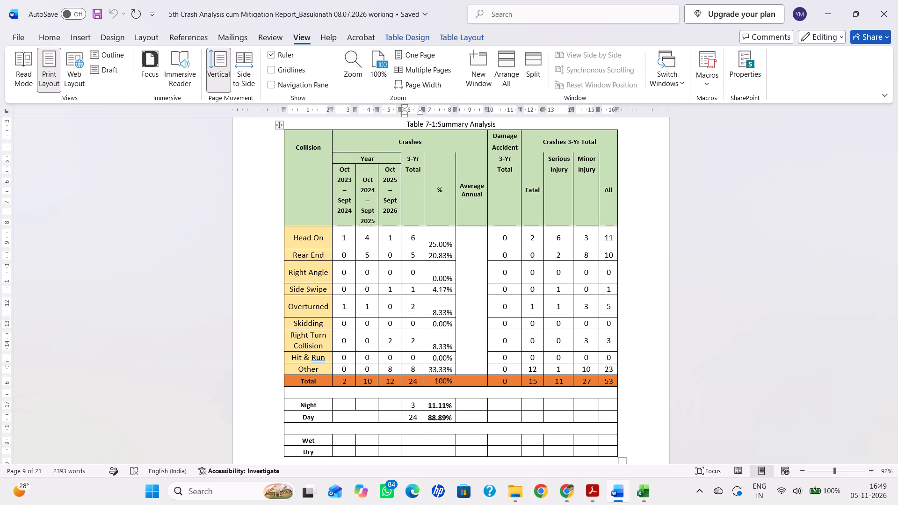
pyautogui.scroll(1, 476, 385)
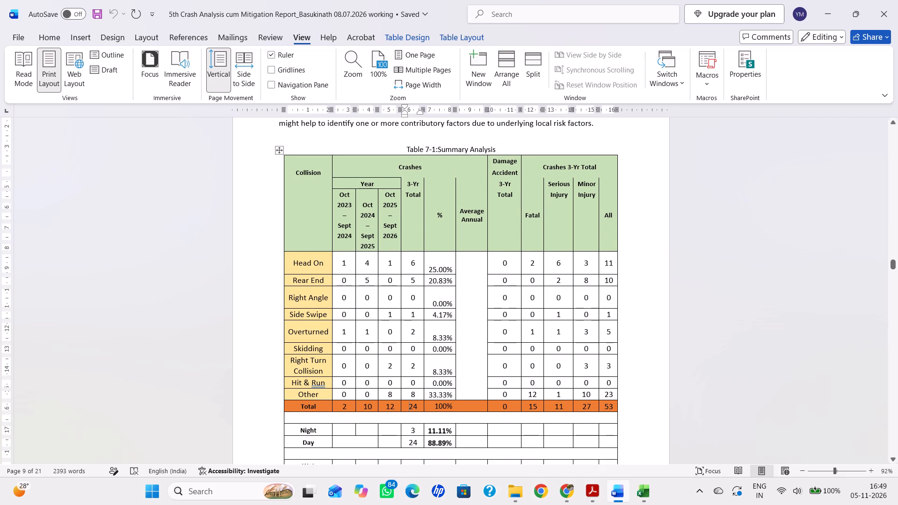
pyautogui.moveTo(353, 168); pyautogui.dragTo(544, 226)
pyautogui.click(407, 185)
pyautogui.moveTo(295, 169); pyautogui.dragTo(591, 210)
pyautogui.click(594, 239)
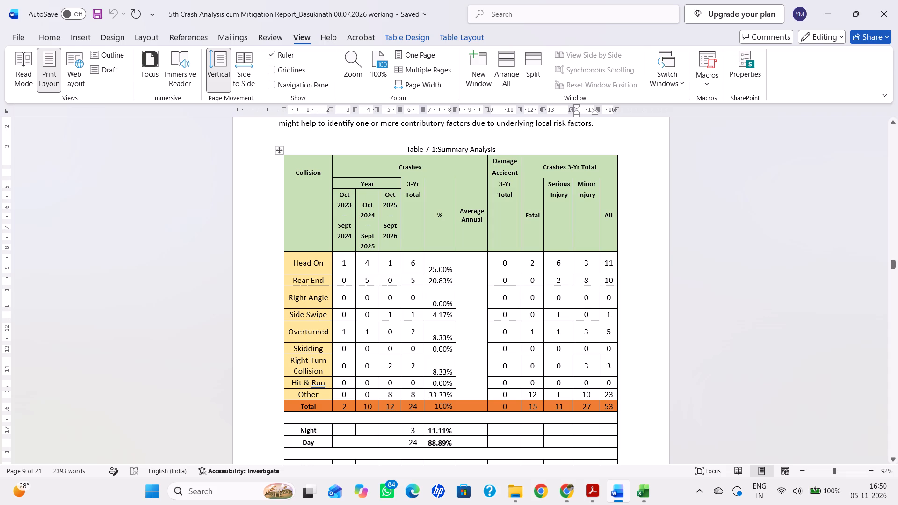
# Examine the Other row's 3-Yr Total in Table 7-1 against the remaining collision types.
pyautogui.scroll(-2, 594, 238)
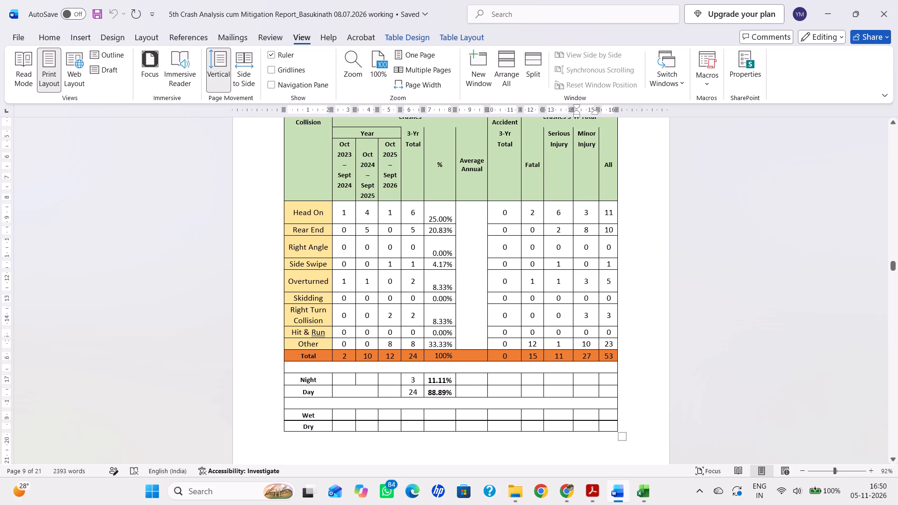
pyautogui.moveTo(407, 344); pyautogui.dragTo(416, 346)
pyautogui.moveTo(416, 346); pyautogui.dragTo(417, 346)
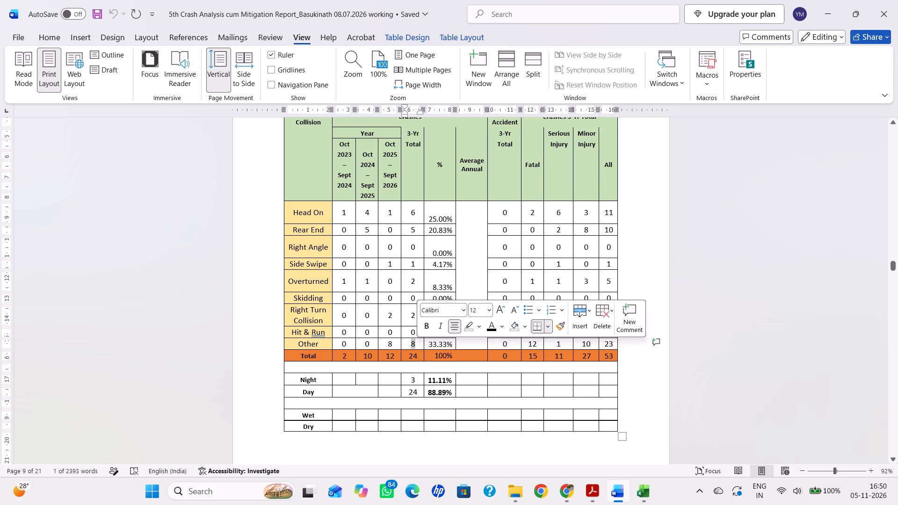
pyautogui.click(409, 344)
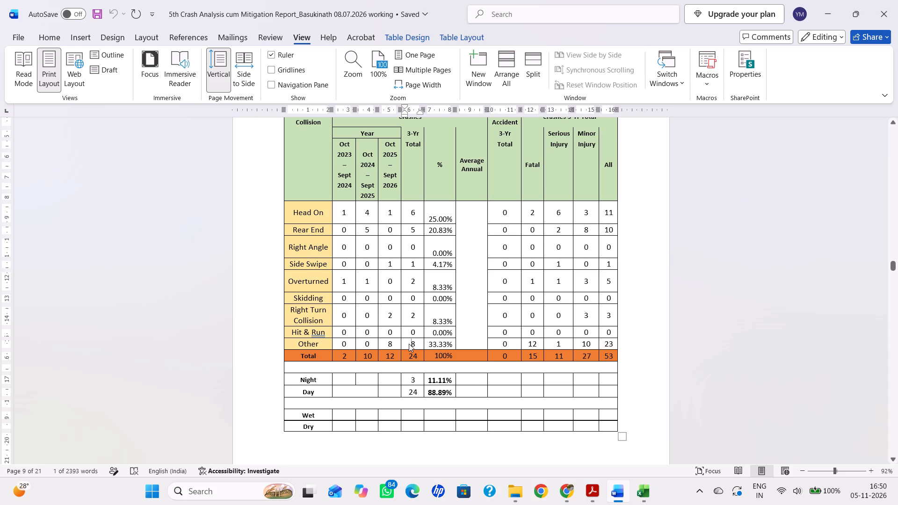
pyautogui.moveTo(409, 344); pyautogui.dragTo(415, 346)
pyautogui.click(415, 342)
pyautogui.moveTo(415, 342); pyautogui.dragTo(408, 339)
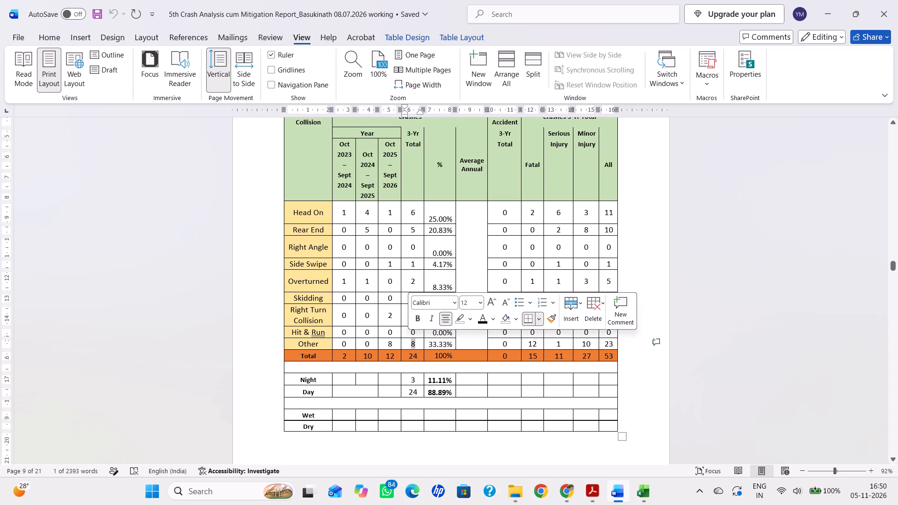
# Examine Table 7-1's Damage Accident, Fatal, Serious Injury, Minor Injury and All columns for every collision type.
pyautogui.click(551, 225)
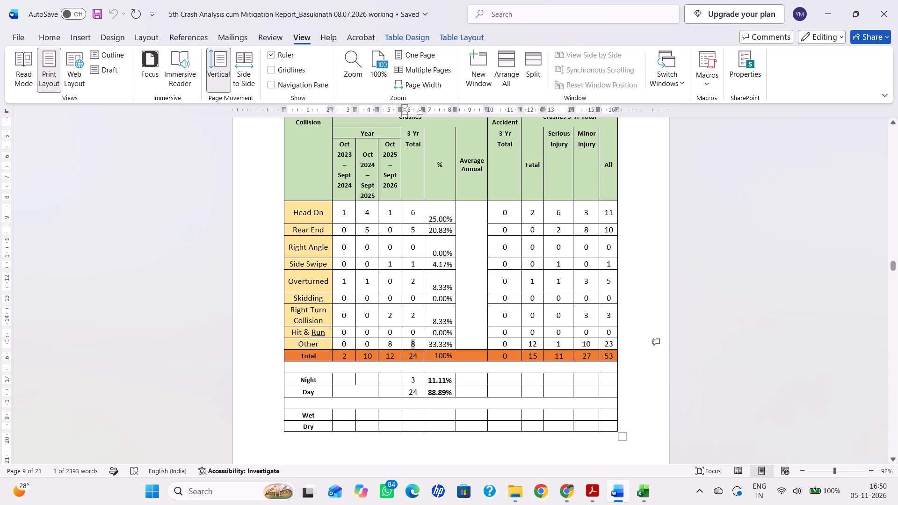
pyautogui.moveTo(495, 212); pyautogui.dragTo(615, 341)
pyautogui.click(548, 275)
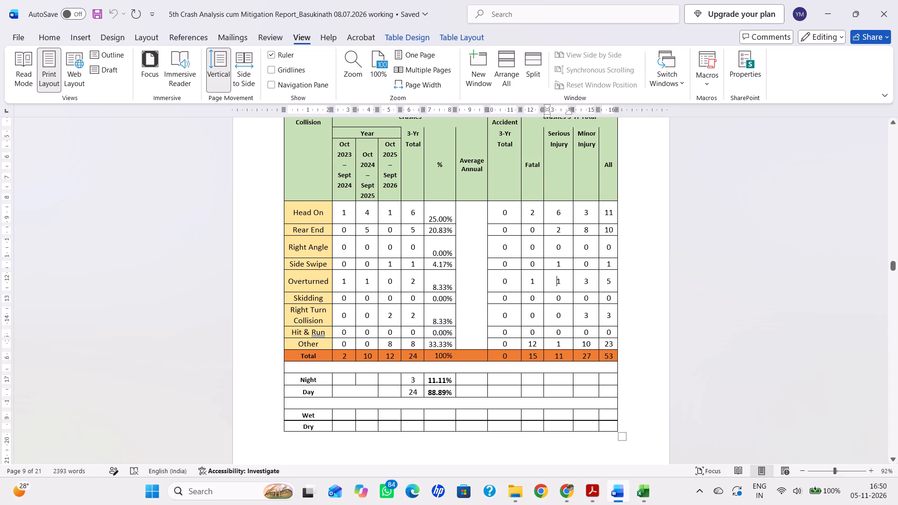
pyautogui.moveTo(496, 215); pyautogui.dragTo(520, 233)
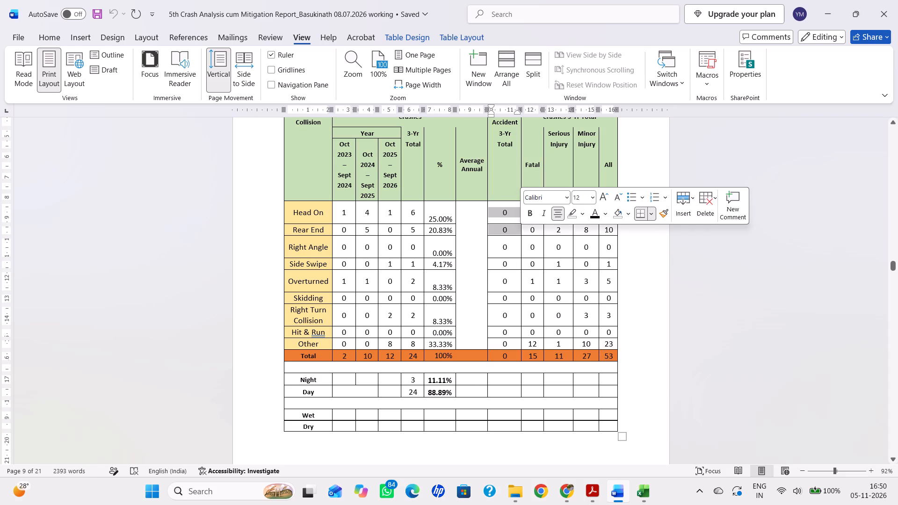
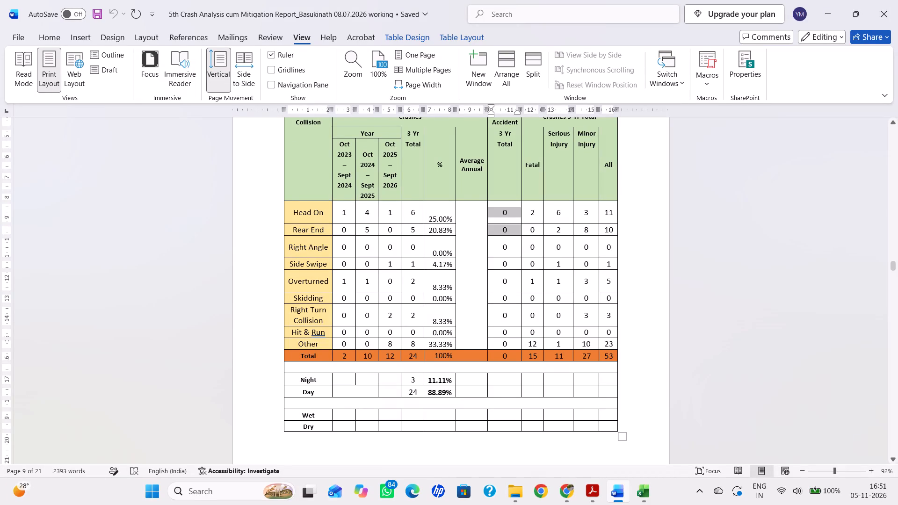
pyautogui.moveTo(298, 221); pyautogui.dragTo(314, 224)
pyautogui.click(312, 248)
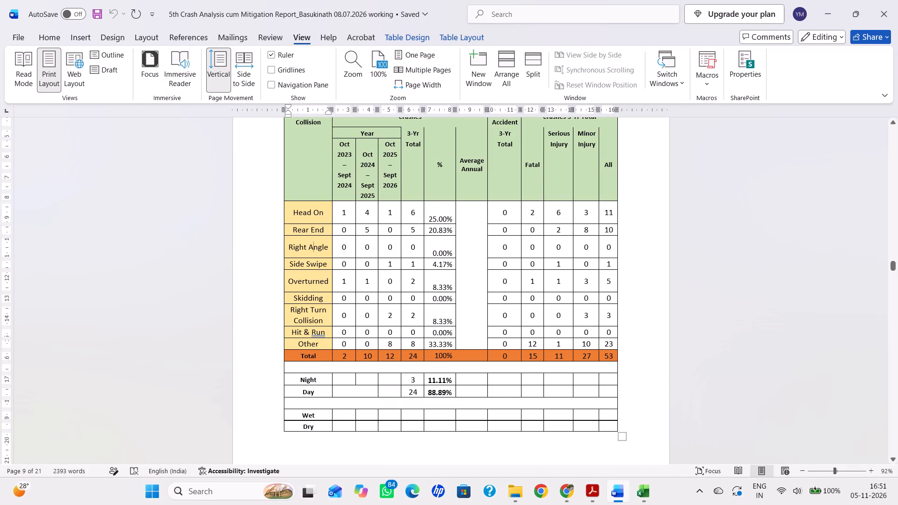
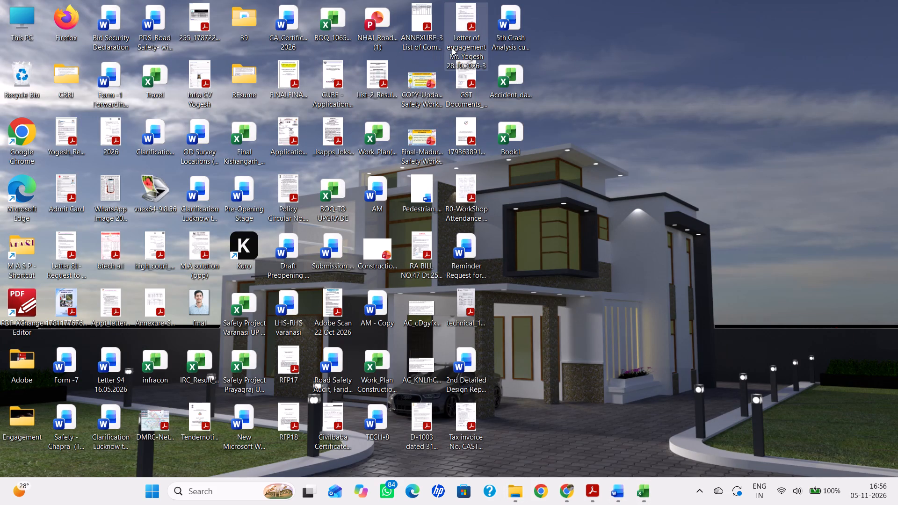
pyautogui.scroll(-9, 615, 377)
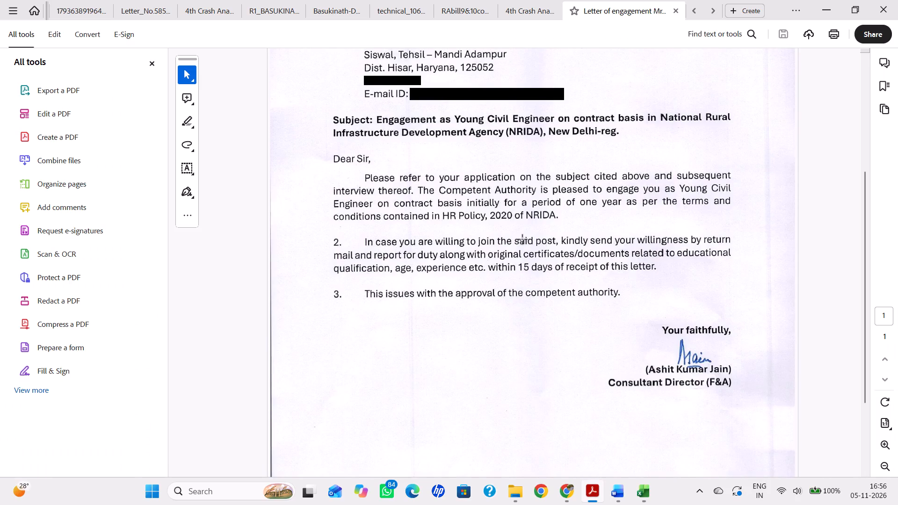
pyautogui.moveTo(517, 270); pyautogui.dragTo(693, 250)
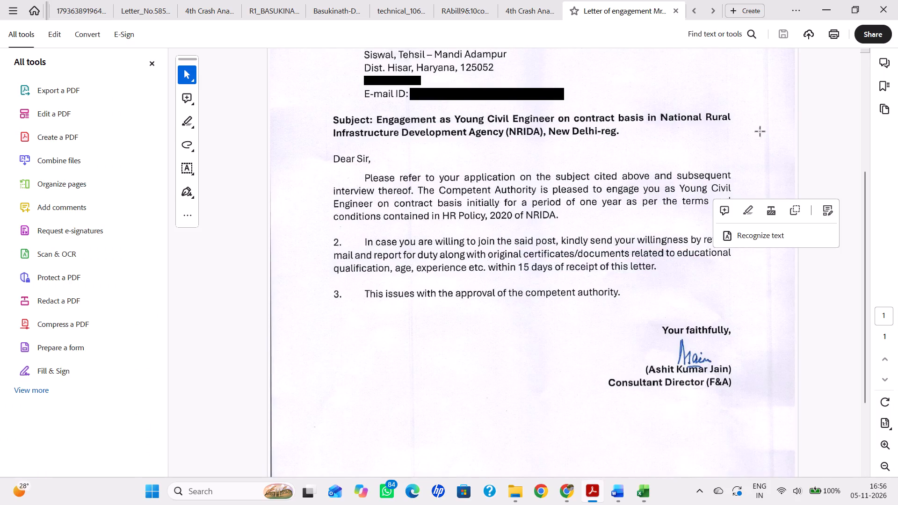
pyautogui.click(679, 10)
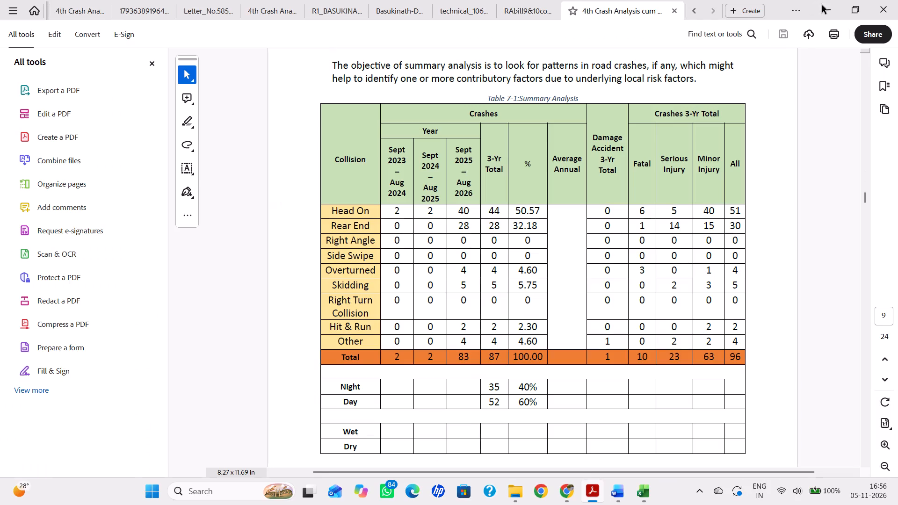
pyautogui.click(821, 0)
# Reopen the NRIDA engagement letter PDF from the desktop, review it once more, close it and return to the desktop.
pyautogui.doubleClick(468, 24)
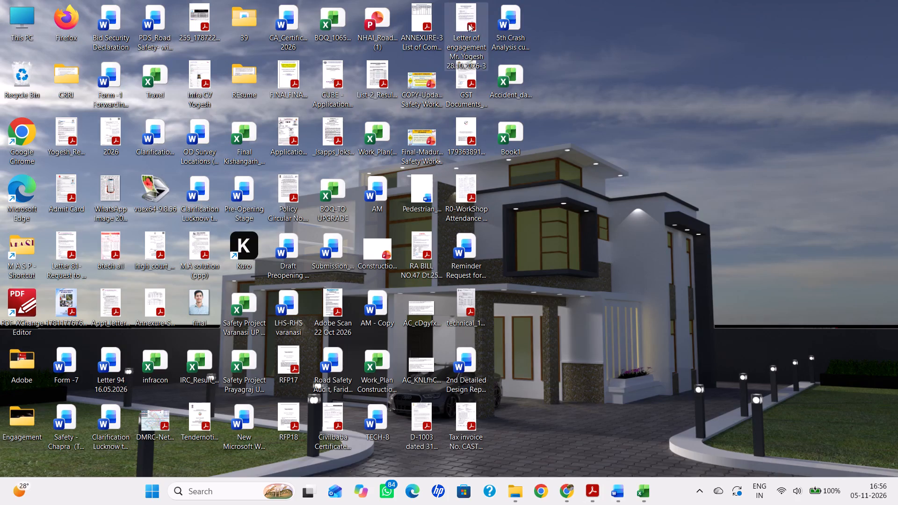
pyautogui.scroll(-7, 684, 230)
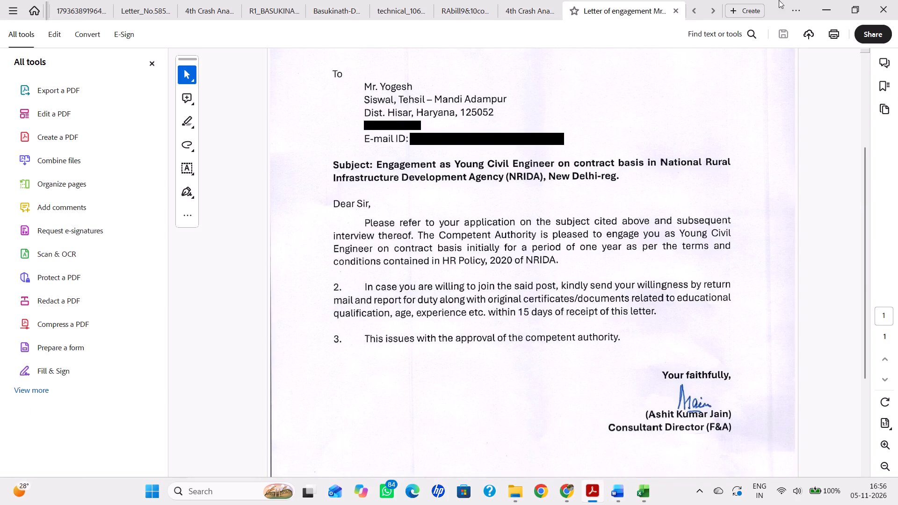
pyautogui.click(678, 10)
pyautogui.click(821, 3)
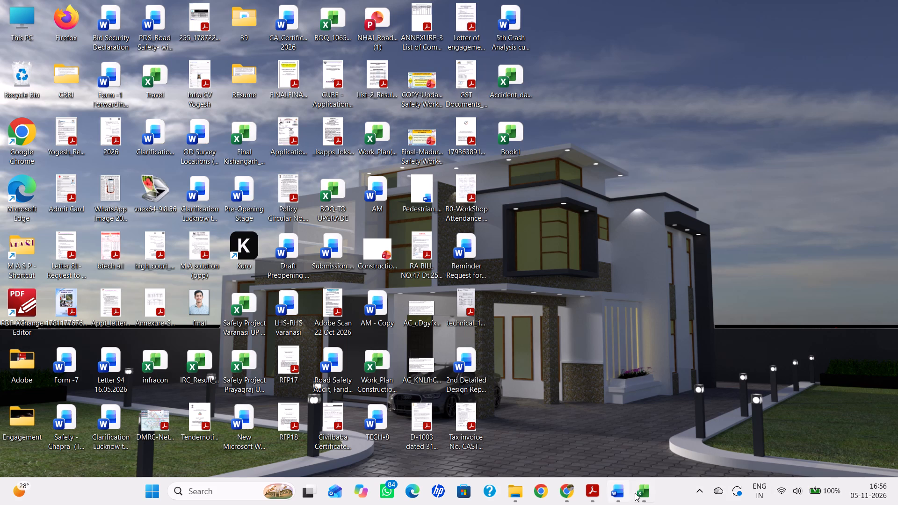
# Switch to the Basukinath–Deoghar accident data workbook in Excel to view the summary table on Sheet1.
pyautogui.click(652, 491)
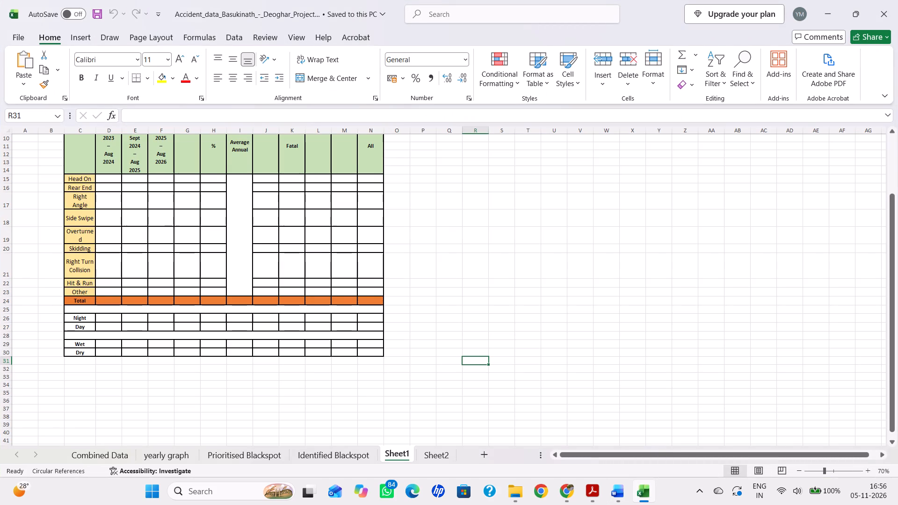